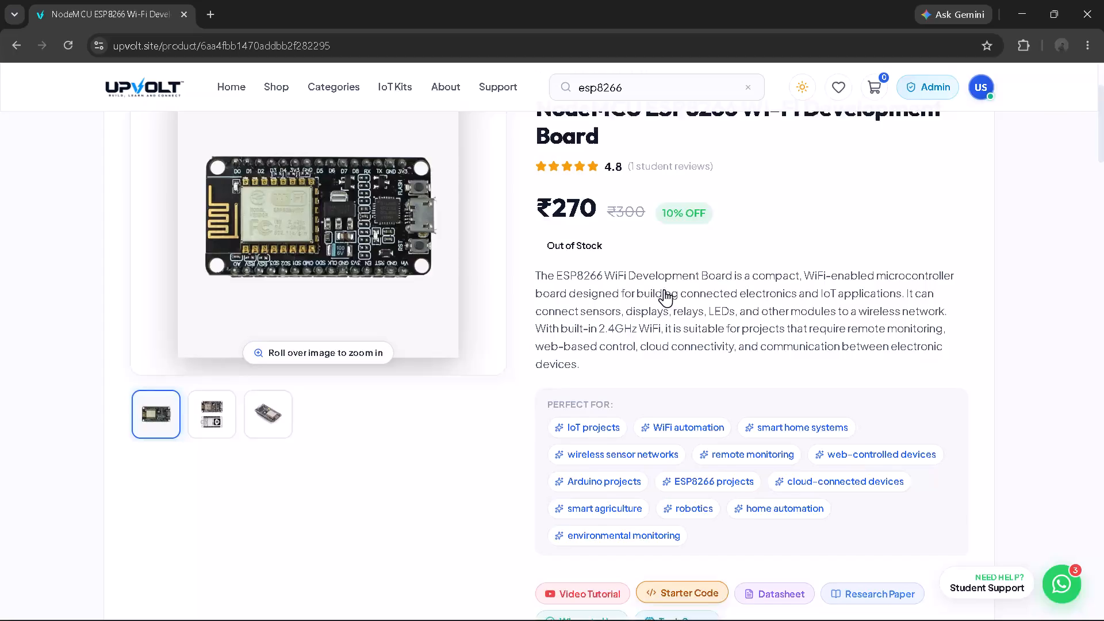
Open the upVolt admin portal from the NodeMCU ESP8266 product page.
{"action": "scroll", "coordinate": [664, 289], "scroll_direction": "up", "scroll_amount": 1}
{"action": "scroll", "coordinate": [664, 289], "scroll_direction": "down", "scroll_amount": 1}
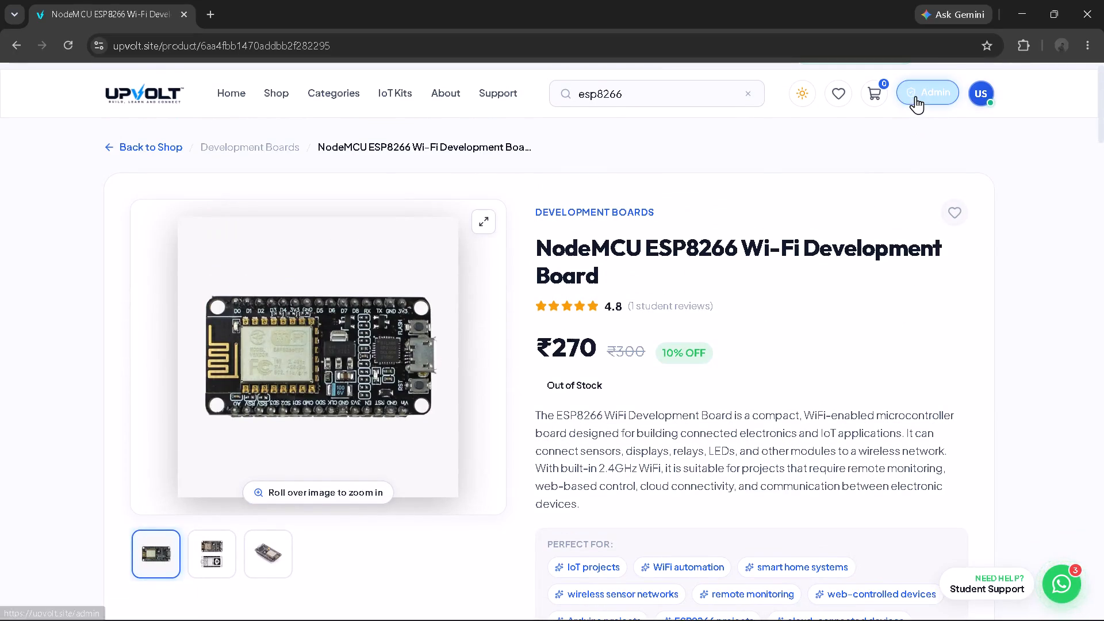
{"action": "left_click", "coordinate": [915, 96]}
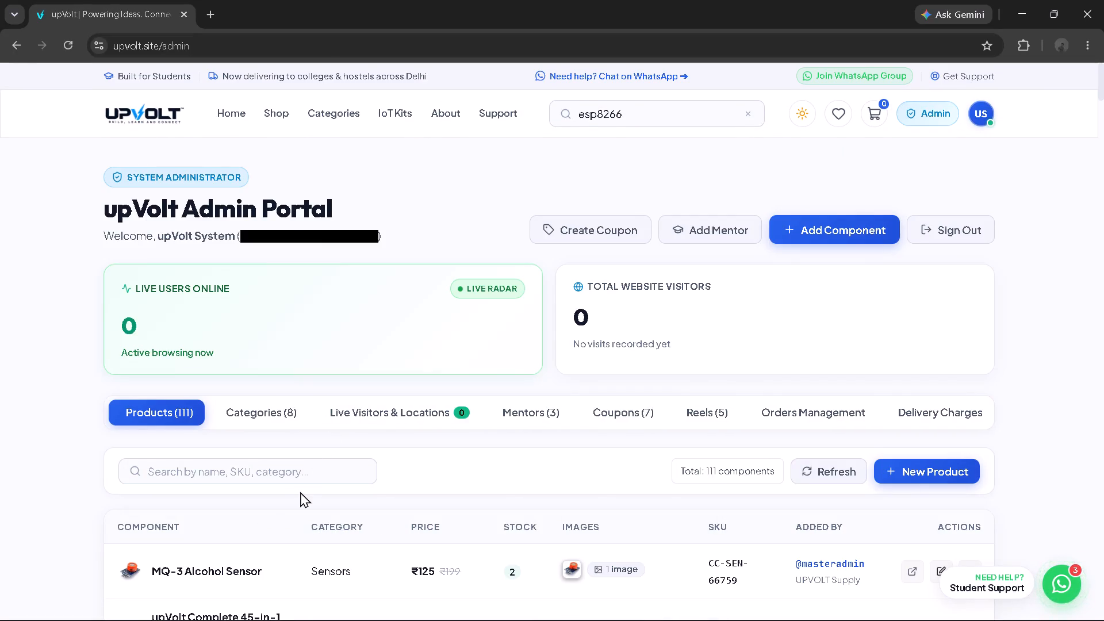
Search the admin product list for esp8266.
{"action": "left_click", "coordinate": [302, 481]}
{"action": "left_click", "coordinate": [305, 474]}
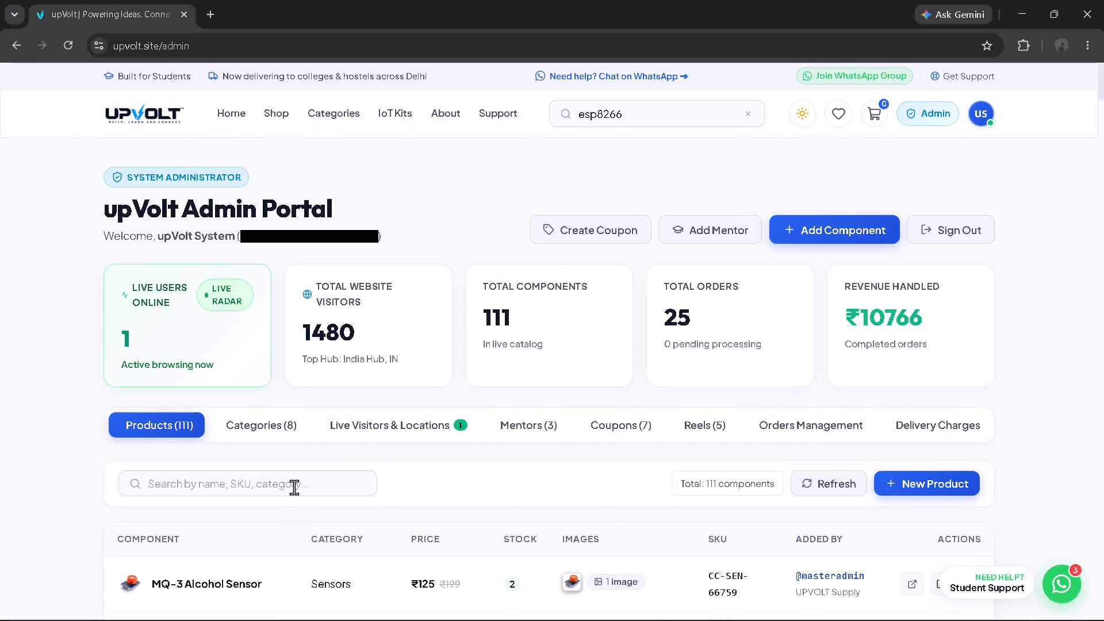
{"action": "left_click", "coordinate": [294, 487]}
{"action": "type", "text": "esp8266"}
Set the stock quantity of the NodeMCU ESP8266 Wi-Fi Development Board (SKU DEV-ESP8266-WIFI) to 5 and save it to the database.
{"action": "scroll", "coordinate": [408, 530], "scroll_direction": "down", "scroll_amount": 2}
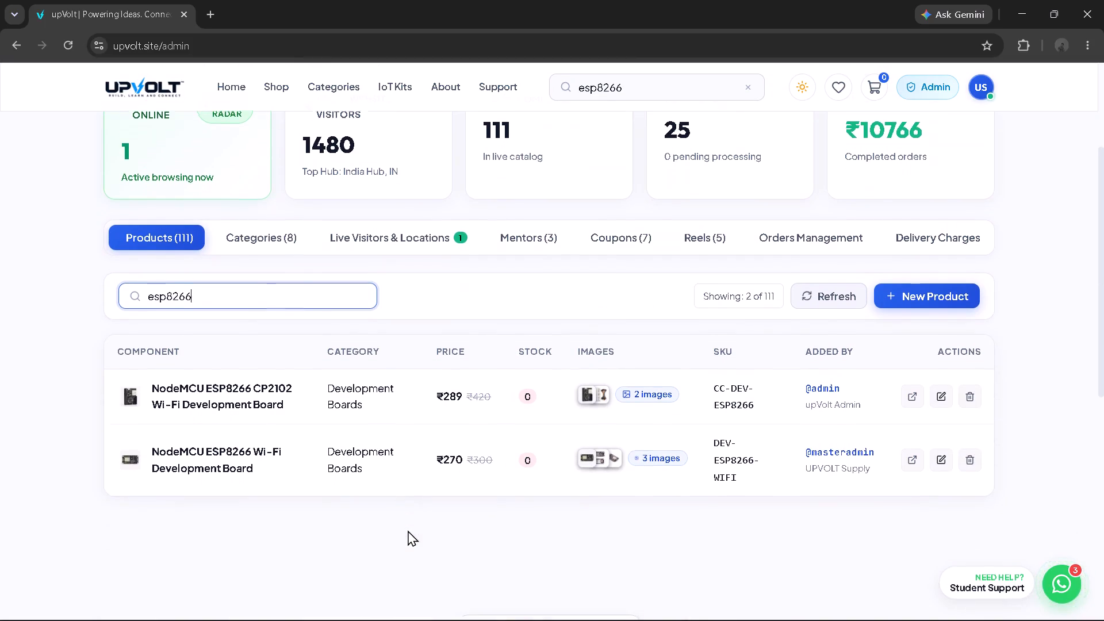
{"action": "scroll", "coordinate": [408, 530], "scroll_direction": "down", "scroll_amount": 1}
{"action": "left_click", "coordinate": [936, 456]}
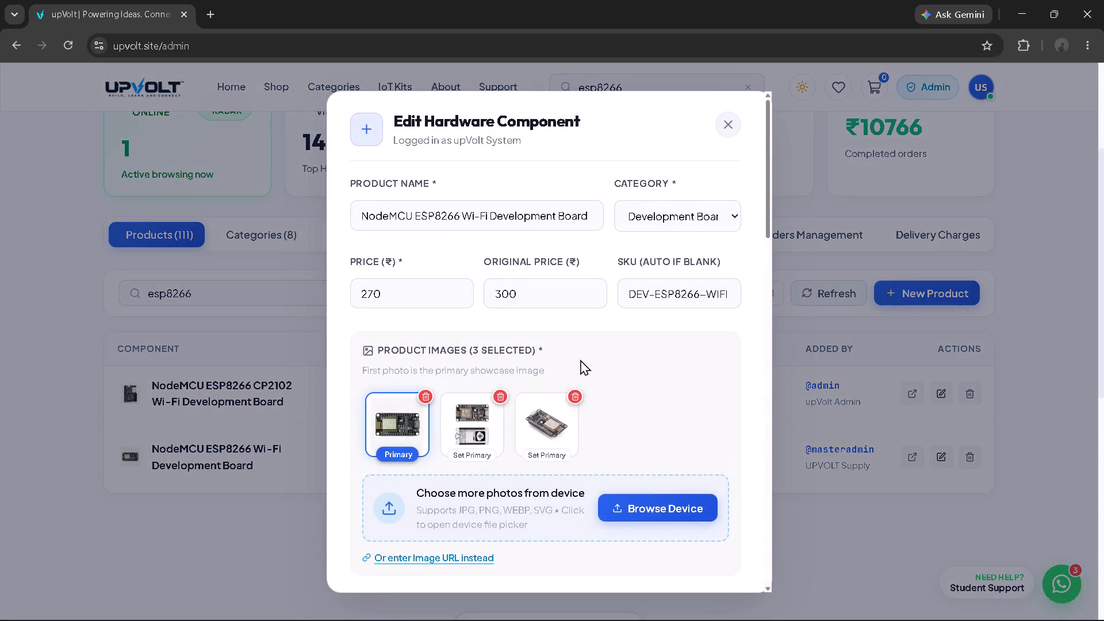
{"action": "scroll", "coordinate": [643, 355], "scroll_direction": "down", "scroll_amount": 2}
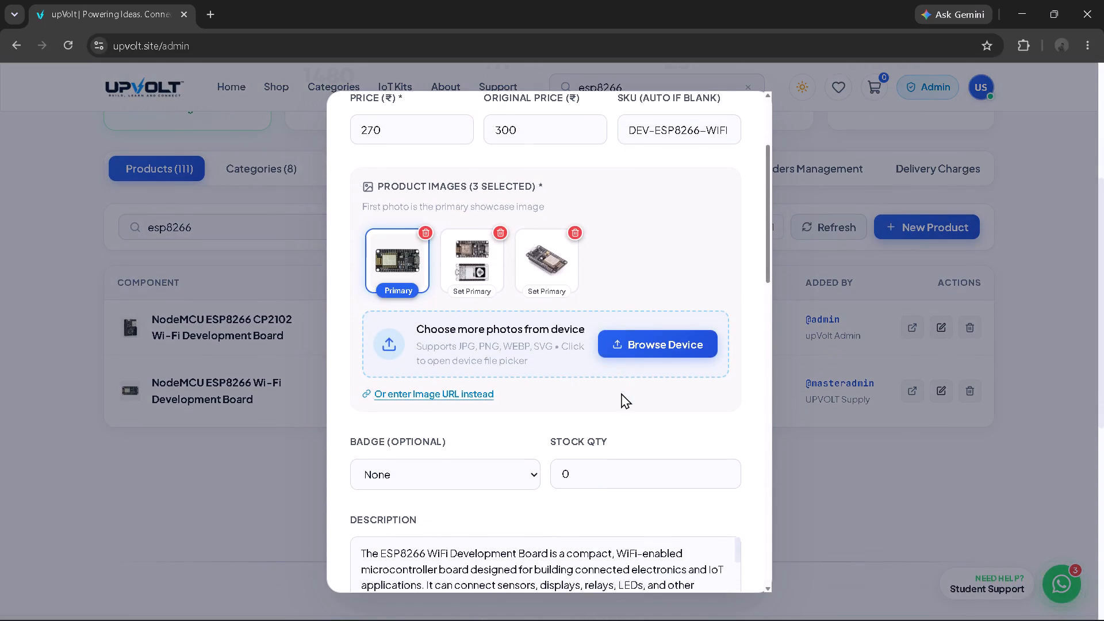
{"action": "scroll", "coordinate": [621, 393], "scroll_direction": "down", "scroll_amount": 1}
{"action": "left_click", "coordinate": [577, 457]}
{"action": "key", "text": "BackSpace"}
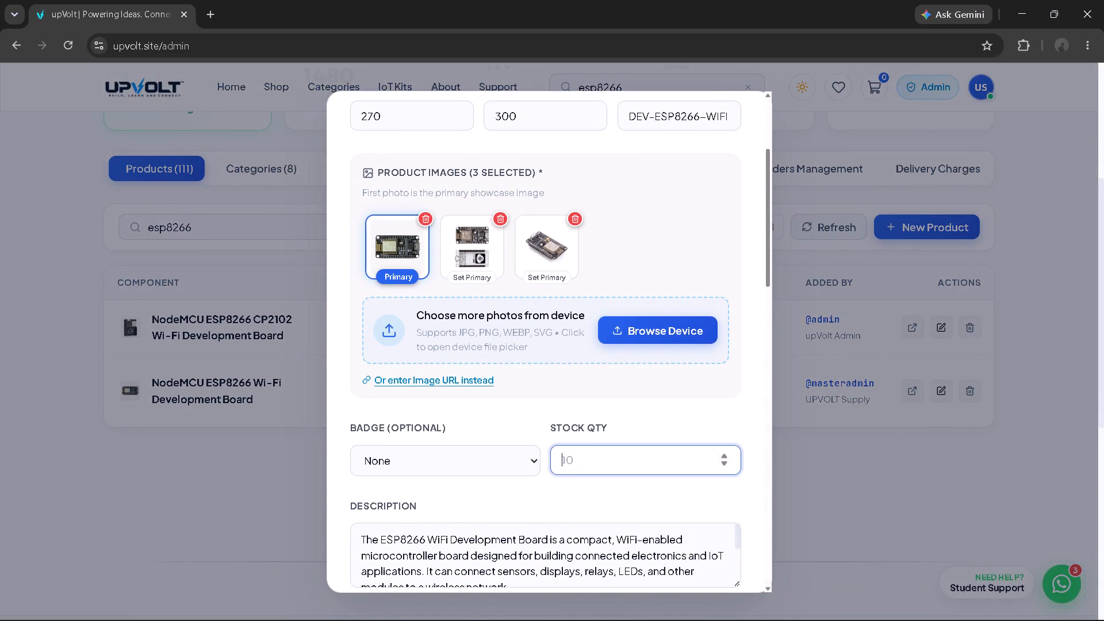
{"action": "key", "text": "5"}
{"action": "scroll", "coordinate": [545, 417], "scroll_direction": "down", "scroll_amount": 8}
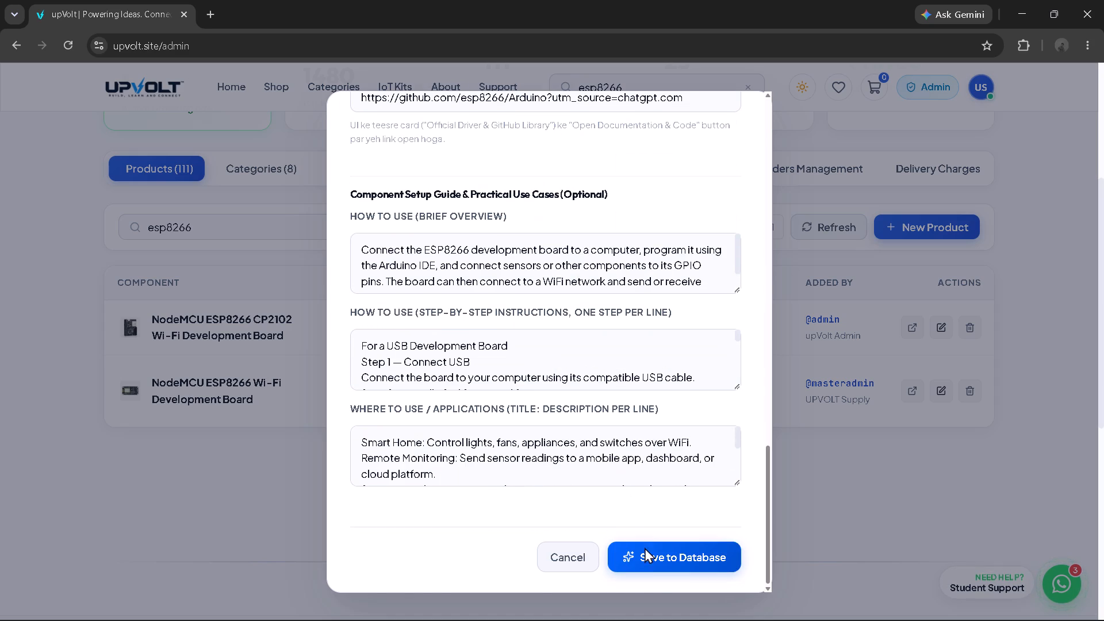
{"action": "left_click", "coordinate": [644, 557]}
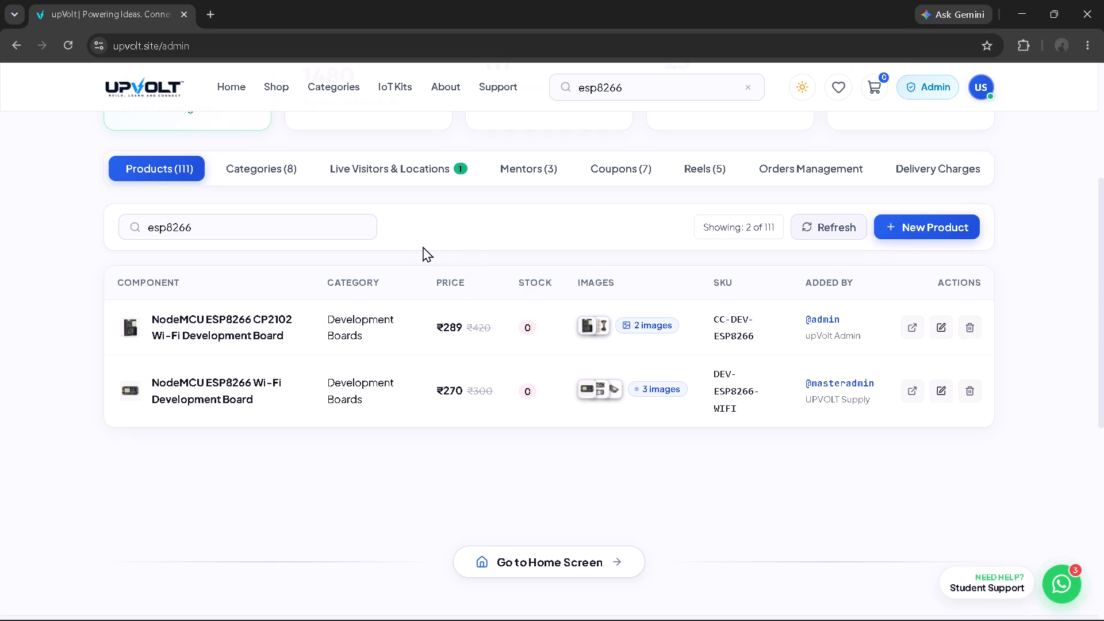
Replace the admin product list's search term with pir.
{"action": "scroll", "coordinate": [423, 242], "scroll_direction": "up", "scroll_amount": 2}
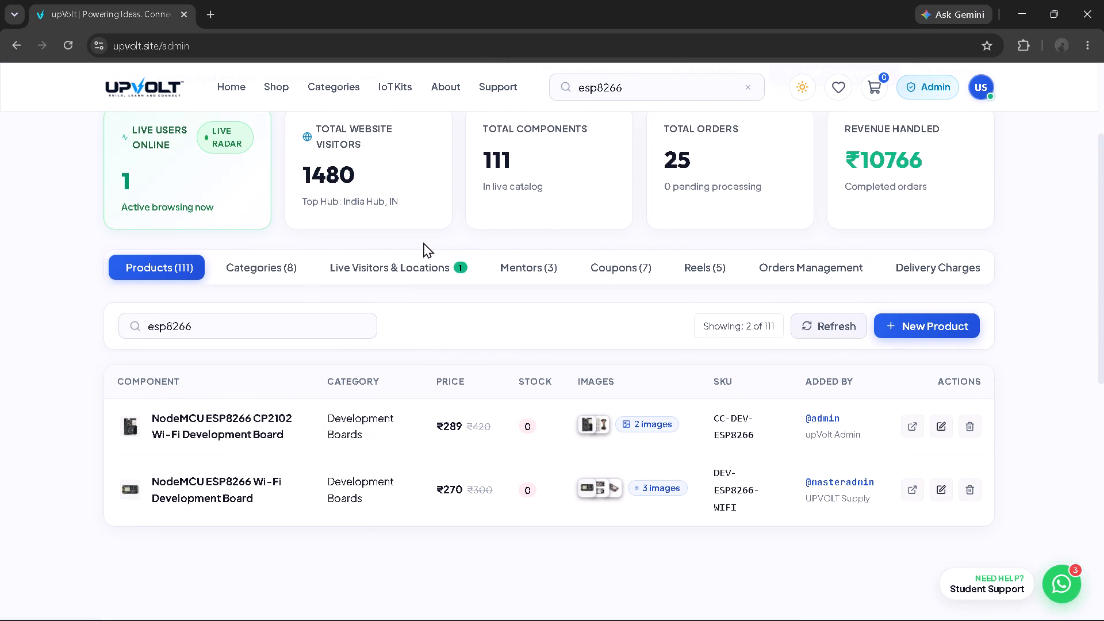
{"action": "scroll", "coordinate": [423, 242], "scroll_direction": "up", "scroll_amount": 2}
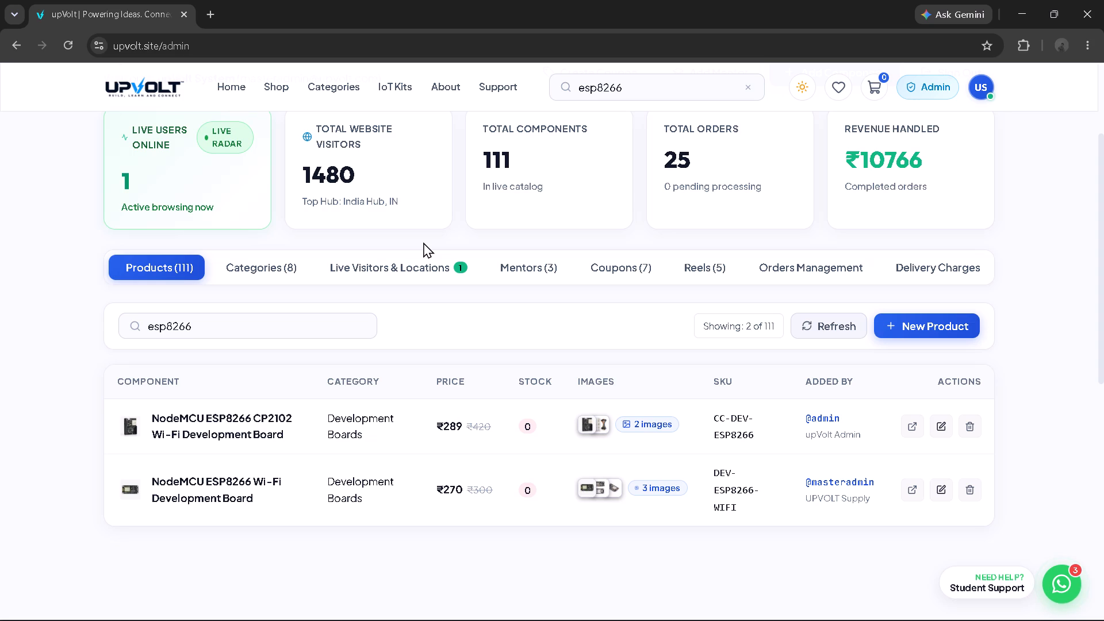
{"action": "left_click", "coordinate": [219, 323]}
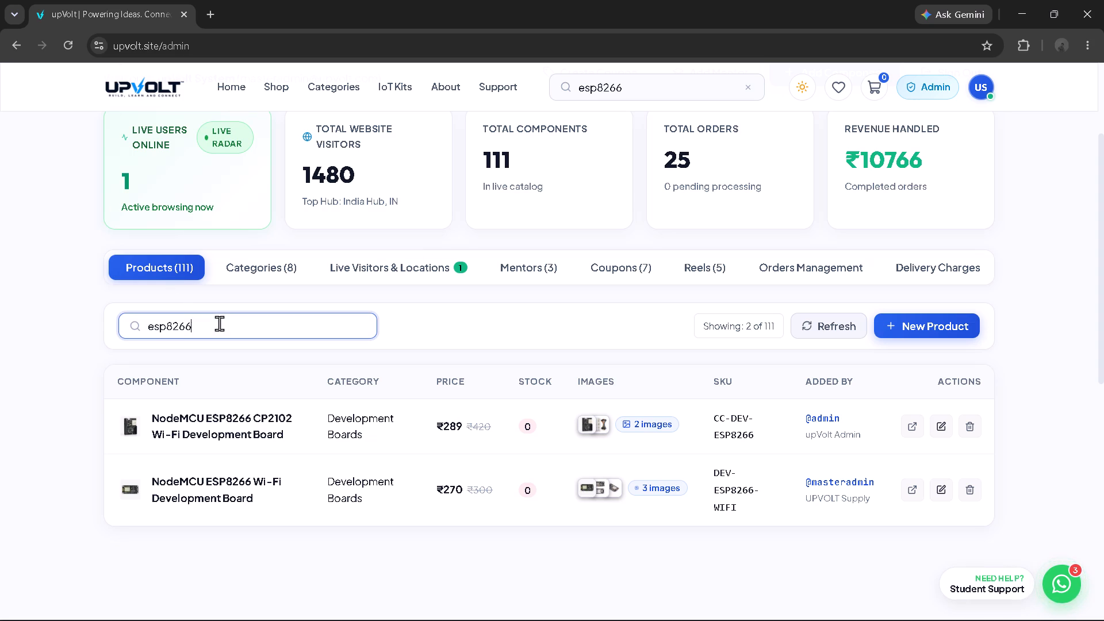
{"action": "key", "text": "BackSpace"}
{"action": "key", "text": "BackSpace"}
{"action": "key", "text": "BackSpace"}
{"action": "key", "text": "BackSpace"}
{"action": "key", "text": "BackSpace"}
{"action": "key", "text": "BackSpace"}
{"action": "key", "text": "BackSpace"}
{"action": "key", "text": "BackSpace"}
{"action": "key", "text": "BackSpace"}
{"action": "key", "text": "BackSpace"}
{"action": "key", "text": "BackSpace"}
{"action": "key", "text": "BackSpace"}
{"action": "key", "text": "BackSpace"}
{"action": "key", "text": "BackSpace"}
{"action": "key", "text": "BackSpace"}
{"action": "key", "text": "BackSpace"}
{"action": "key", "text": "BackSpace"}
{"action": "key", "text": "BackSpace"}
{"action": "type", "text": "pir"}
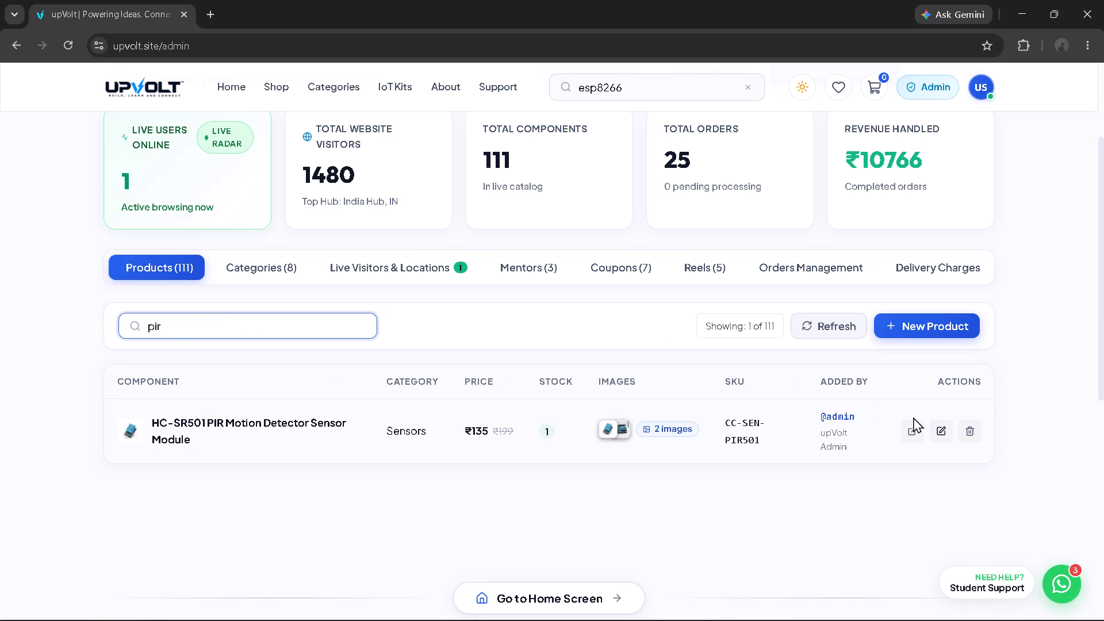
Open the HC-SR501 PIR Motion Detector Sensor Module for editing.
{"action": "left_click", "coordinate": [939, 430]}
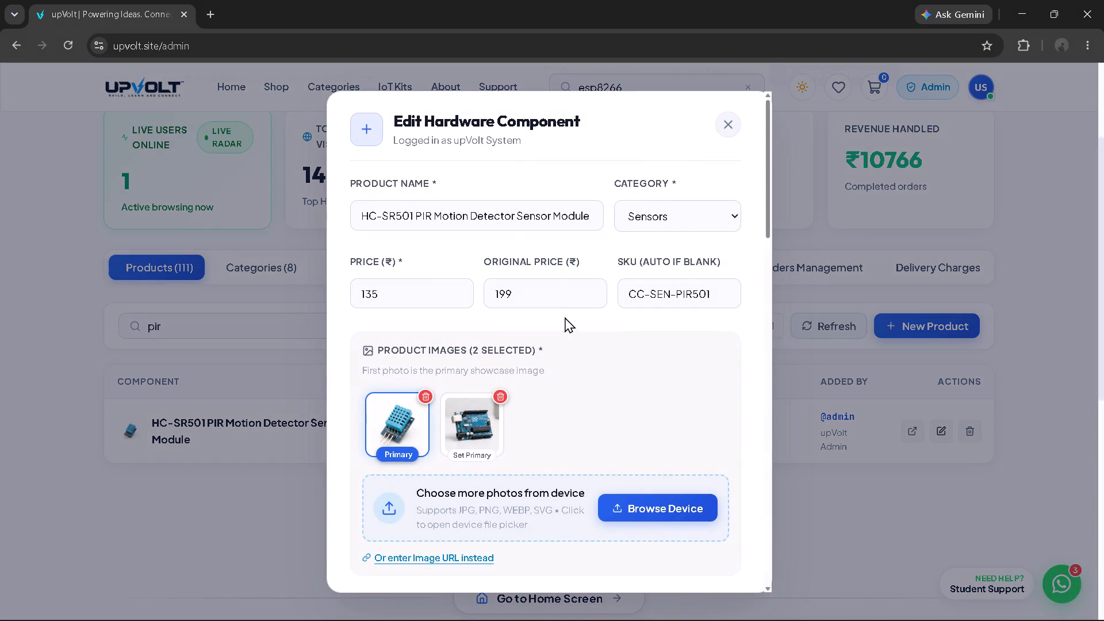
Close the open component editor and broaden the product search to "pi".
{"action": "left_click", "coordinate": [245, 334]}
{"action": "left_click", "coordinate": [236, 329]}
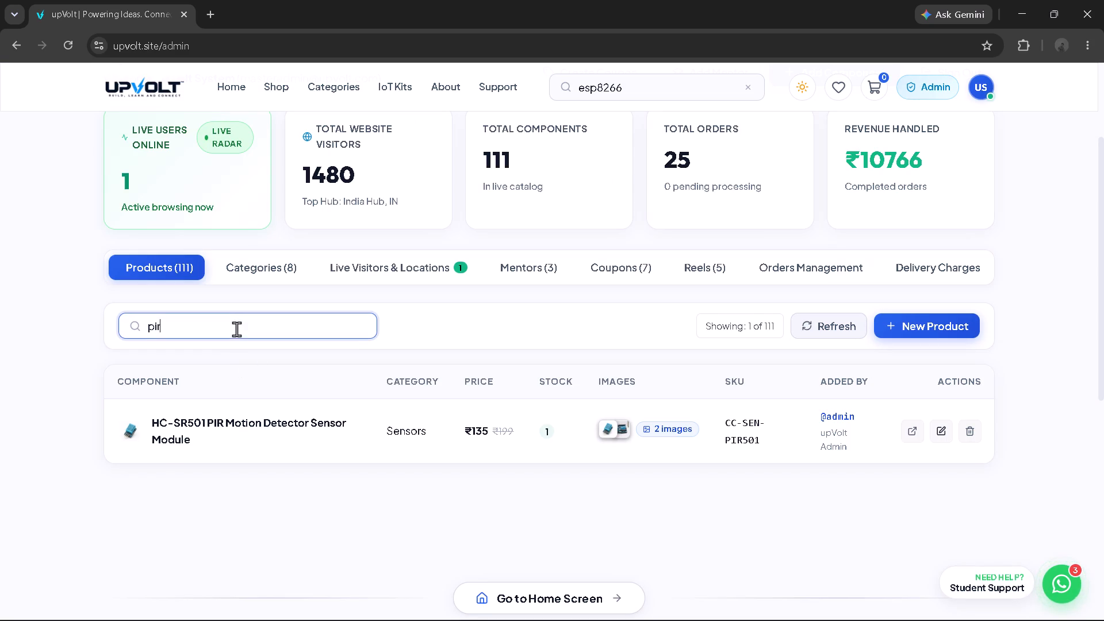
{"action": "key", "text": "BackSpace"}
{"action": "scroll", "coordinate": [263, 509], "scroll_direction": "down", "scroll_amount": 3}
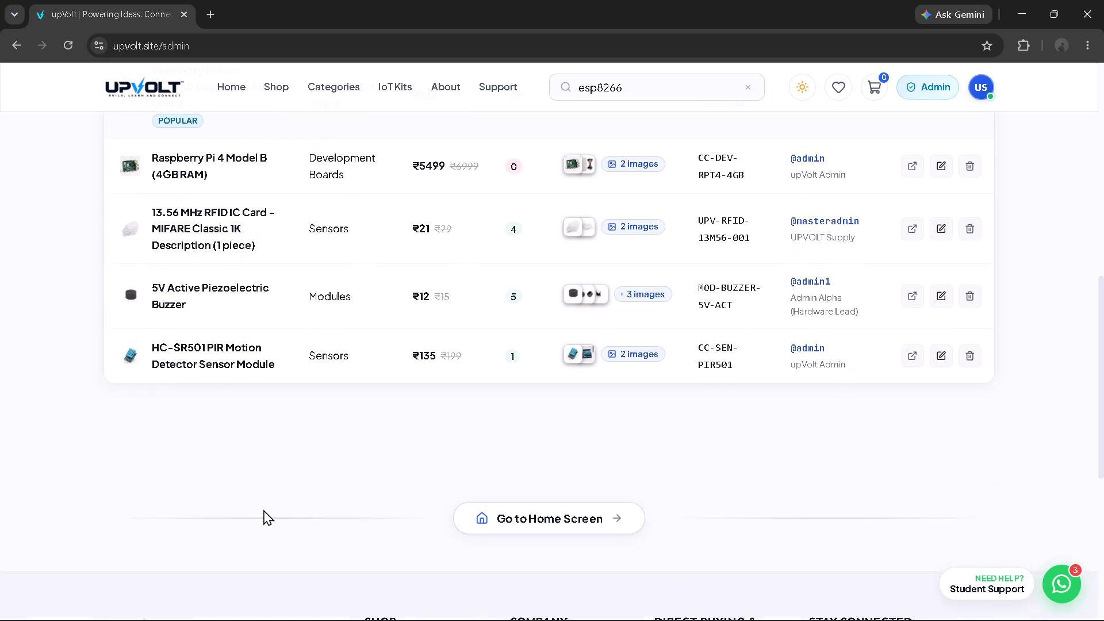
{"action": "scroll", "coordinate": [263, 509], "scroll_direction": "up", "scroll_amount": 1}
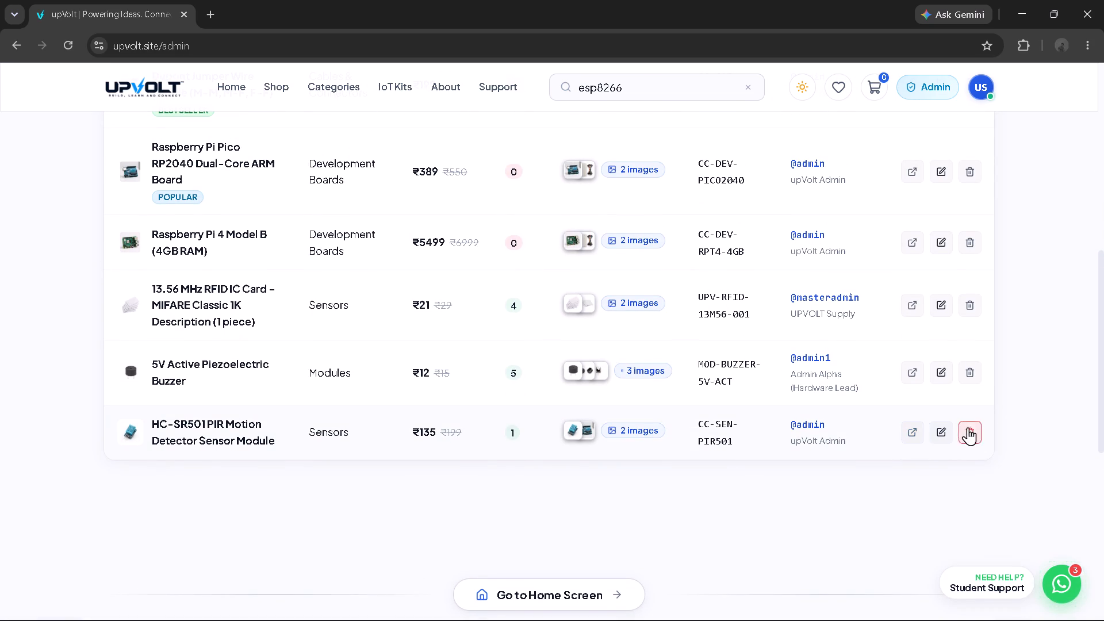
Set the HC-SR501 PIR Motion Detector Sensor Module's stock quantity to 4 and save it to the database.
{"action": "left_click", "coordinate": [944, 430]}
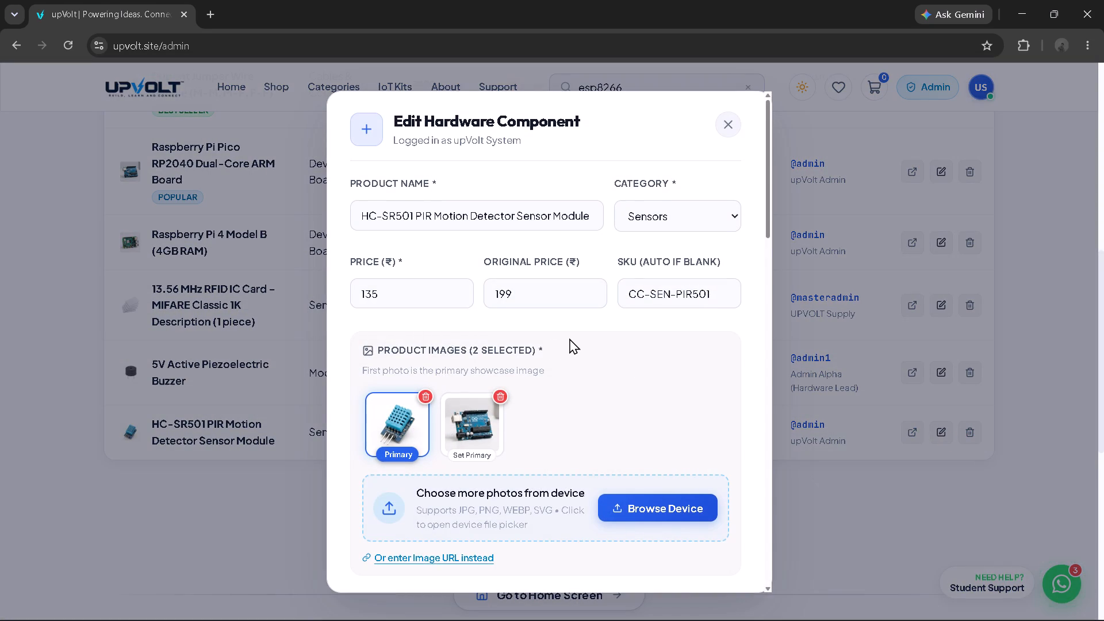
{"action": "scroll", "coordinate": [570, 338], "scroll_direction": "down", "scroll_amount": 2}
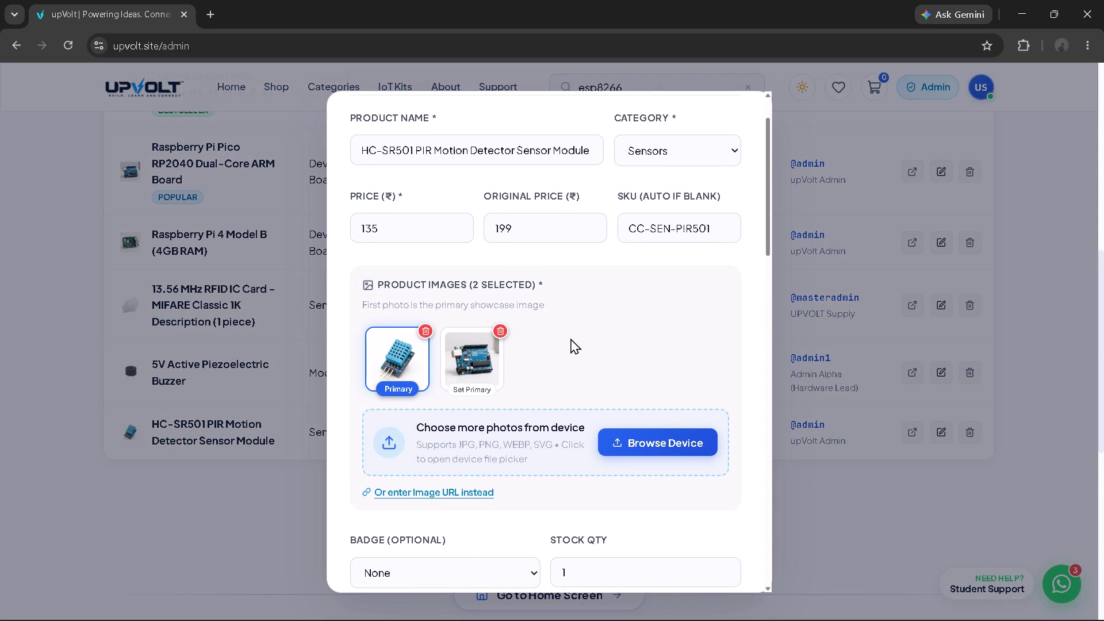
{"action": "scroll", "coordinate": [570, 338], "scroll_direction": "down", "scroll_amount": 1}
{"action": "left_click", "coordinate": [577, 451]}
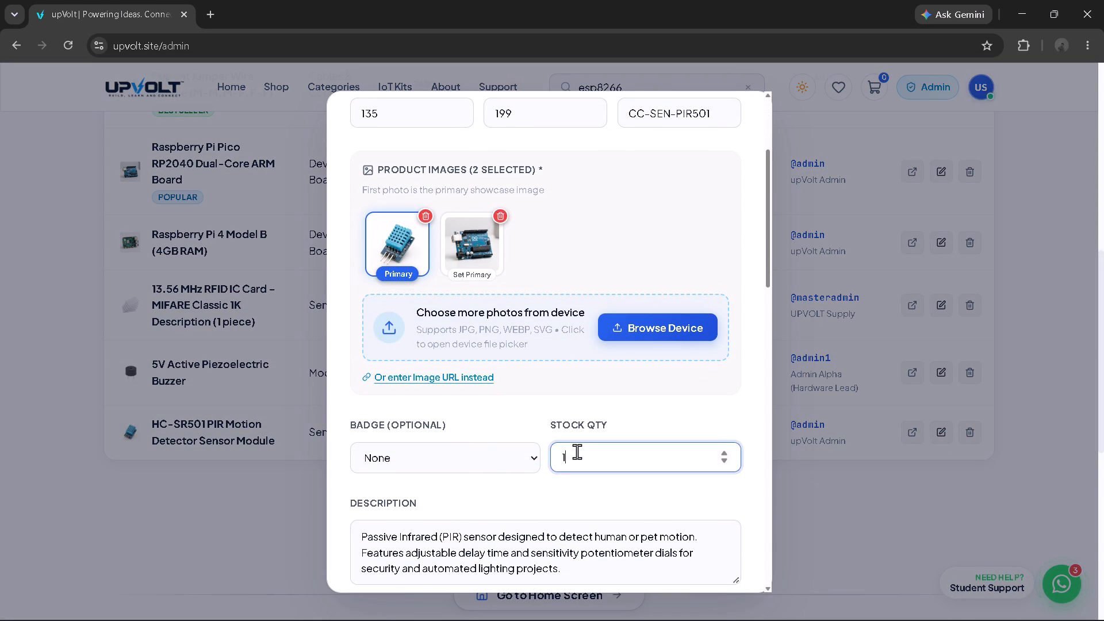
{"action": "key", "text": "BackSpace"}
{"action": "key", "text": "4"}
{"action": "scroll", "coordinate": [555, 407], "scroll_direction": "down", "scroll_amount": 7}
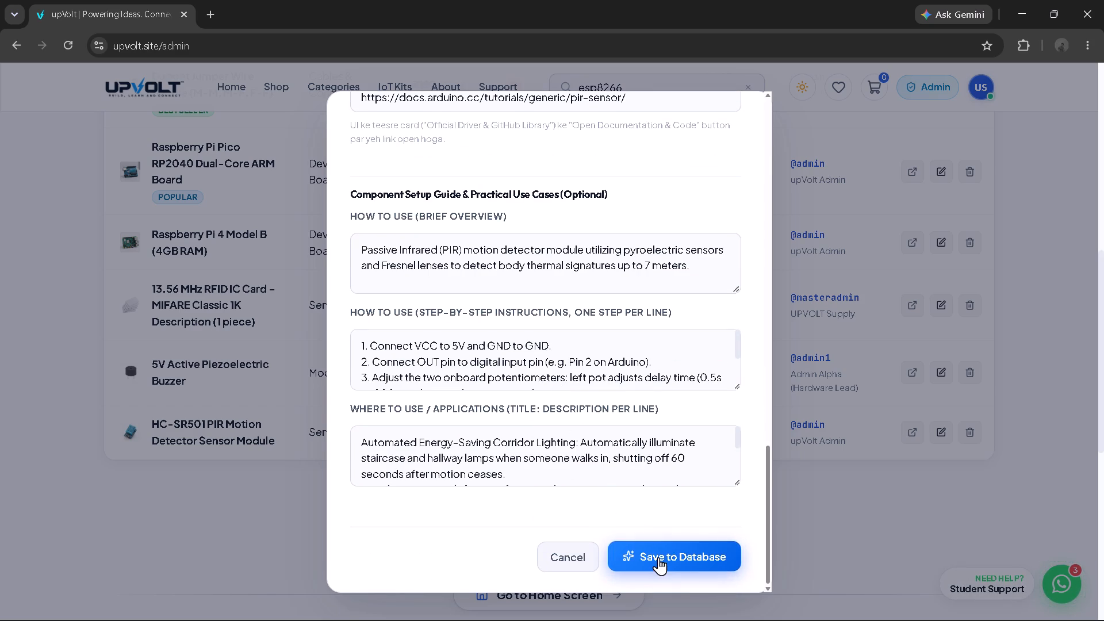
{"action": "left_click", "coordinate": [658, 557]}
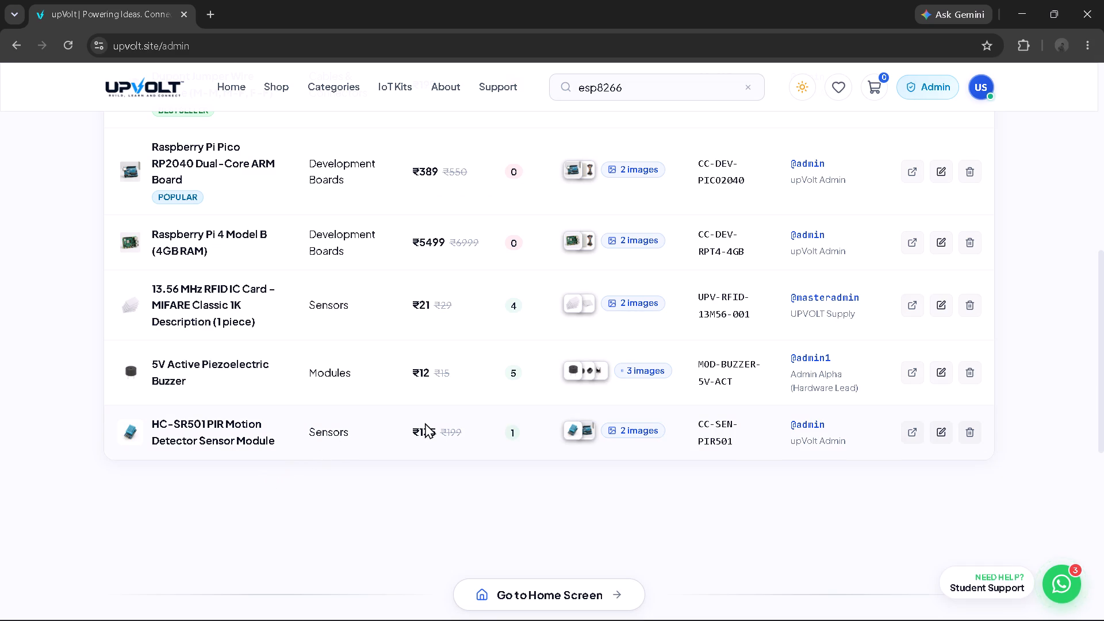
Reopen the HC-SR501 PIR Motion Detector Sensor Module for editing and set its price to ₹79.
{"action": "left_click", "coordinate": [942, 432]}
{"action": "left_click", "coordinate": [413, 292]}
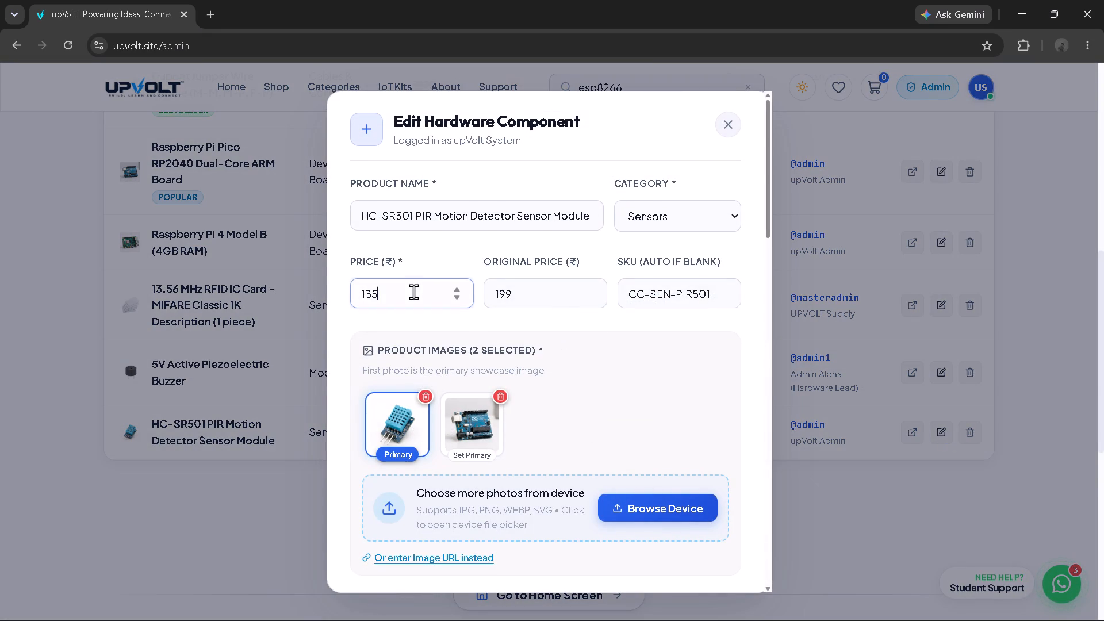
{"action": "key", "text": "BackSpace"}
{"action": "key", "text": "BackSpace"}
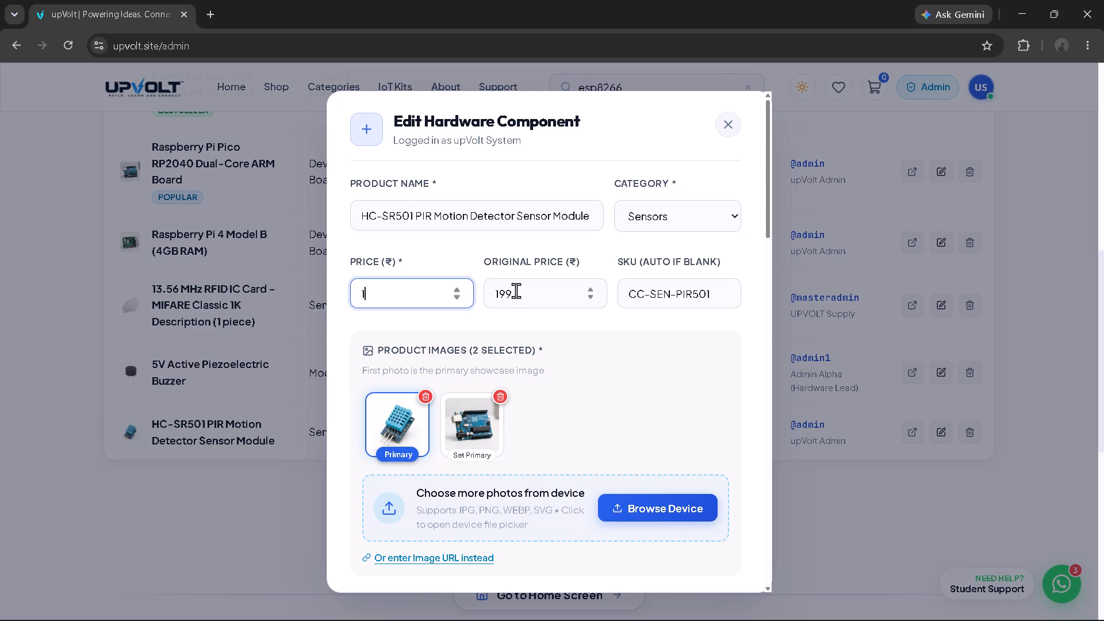
{"action": "left_click", "coordinate": [516, 290]}
{"action": "left_click", "coordinate": [415, 290]}
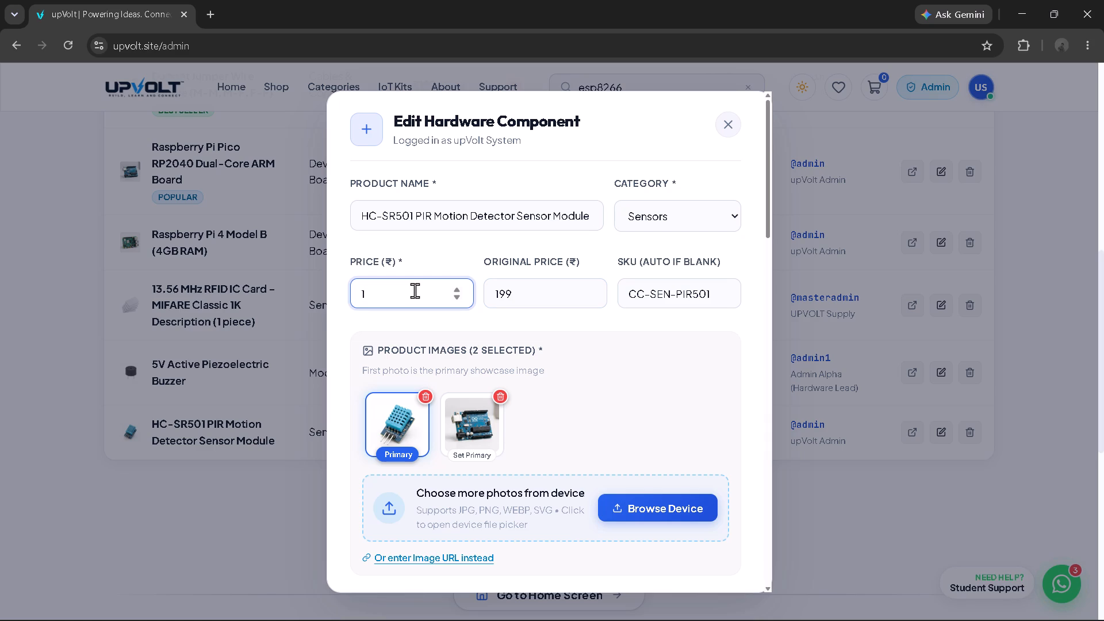
{"action": "key", "text": "BackSpace"}
{"action": "type", "text": "7+"}
{"action": "key", "text": "BackSpace"}
{"action": "key", "text": "9"}
Set the PIR module's original price to ₹100 and save it to the database.
{"action": "left_click", "coordinate": [513, 292]}
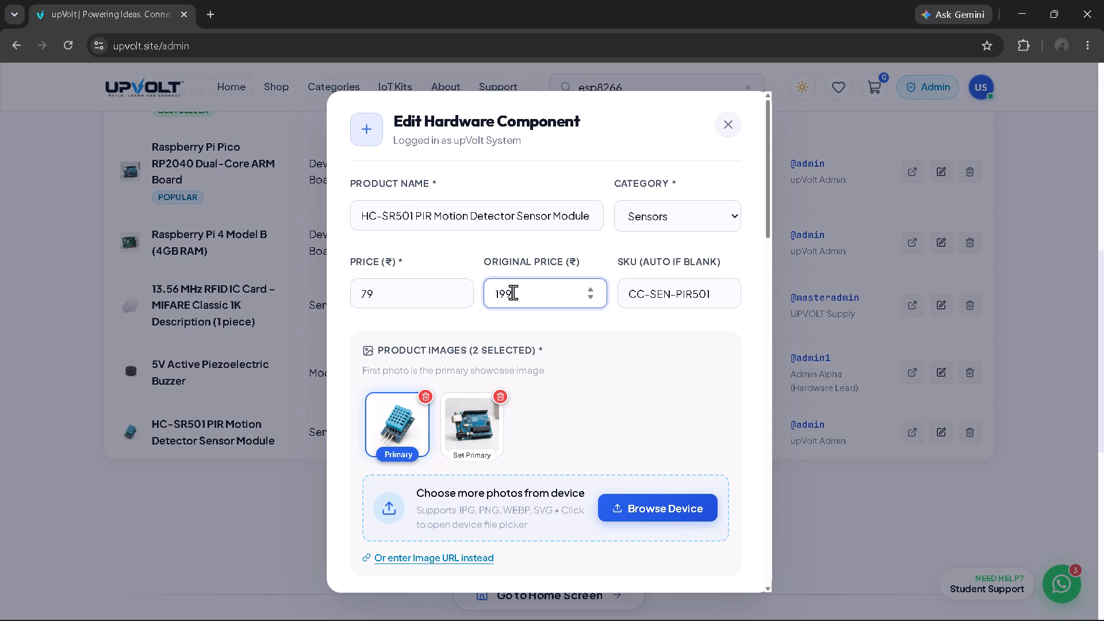
{"action": "key", "text": "BackSpace"}
{"action": "key", "text": "BackSpace"}
{"action": "type", "text": "00"}
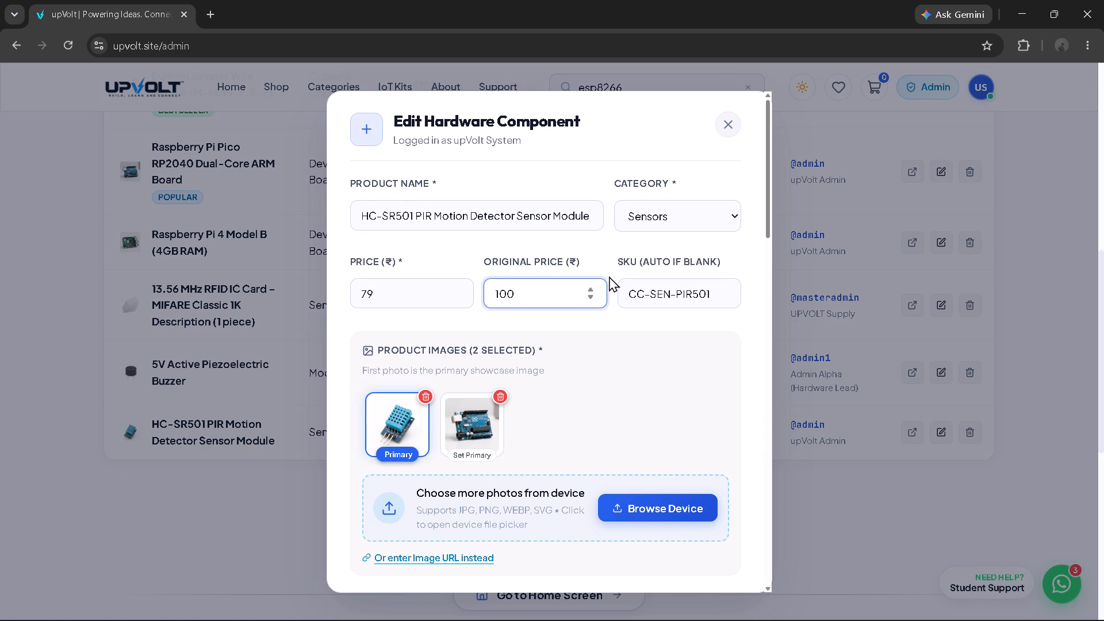
{"action": "scroll", "coordinate": [620, 340], "scroll_direction": "down", "scroll_amount": 10}
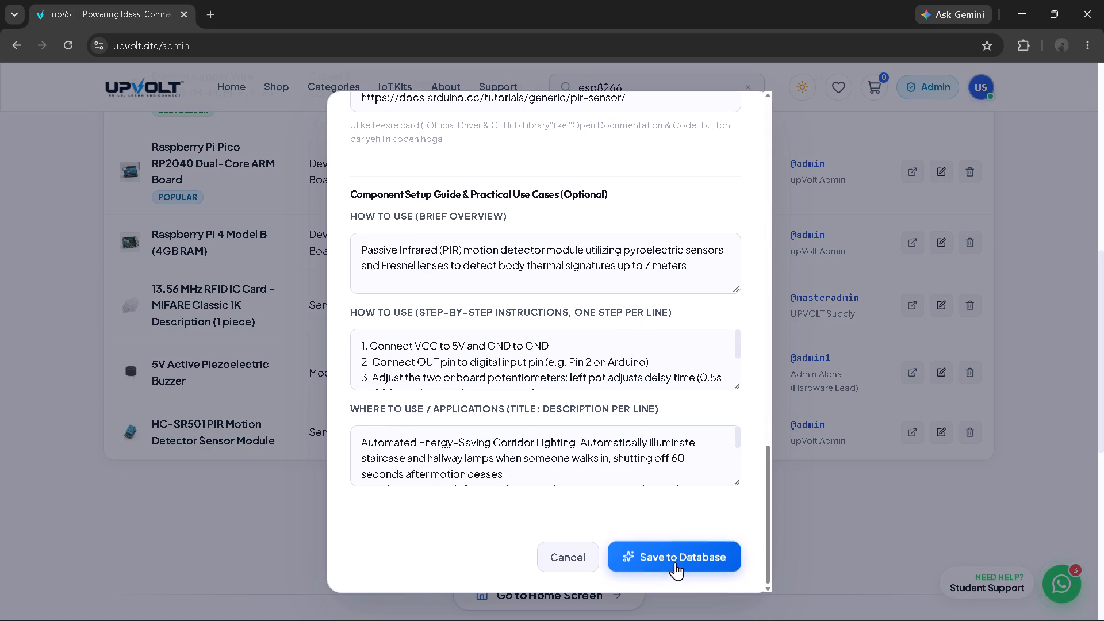
{"action": "left_click", "coordinate": [675, 563]}
{"action": "scroll", "coordinate": [509, 436], "scroll_direction": "left", "scroll_amount": 1}
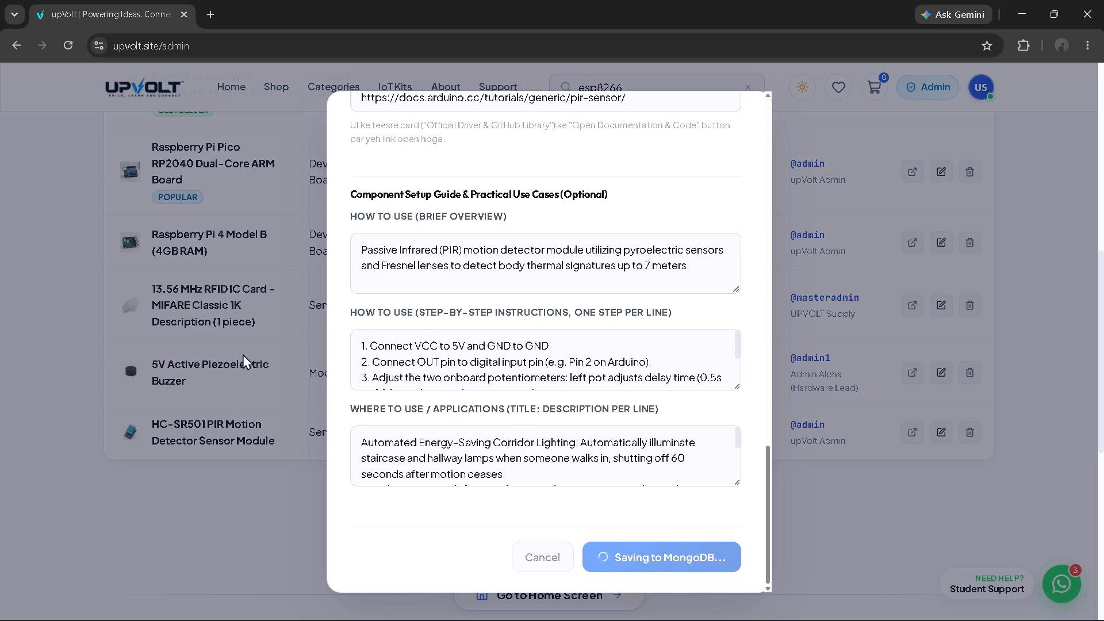
{"action": "scroll", "coordinate": [243, 354], "scroll_direction": "right", "scroll_amount": 1}
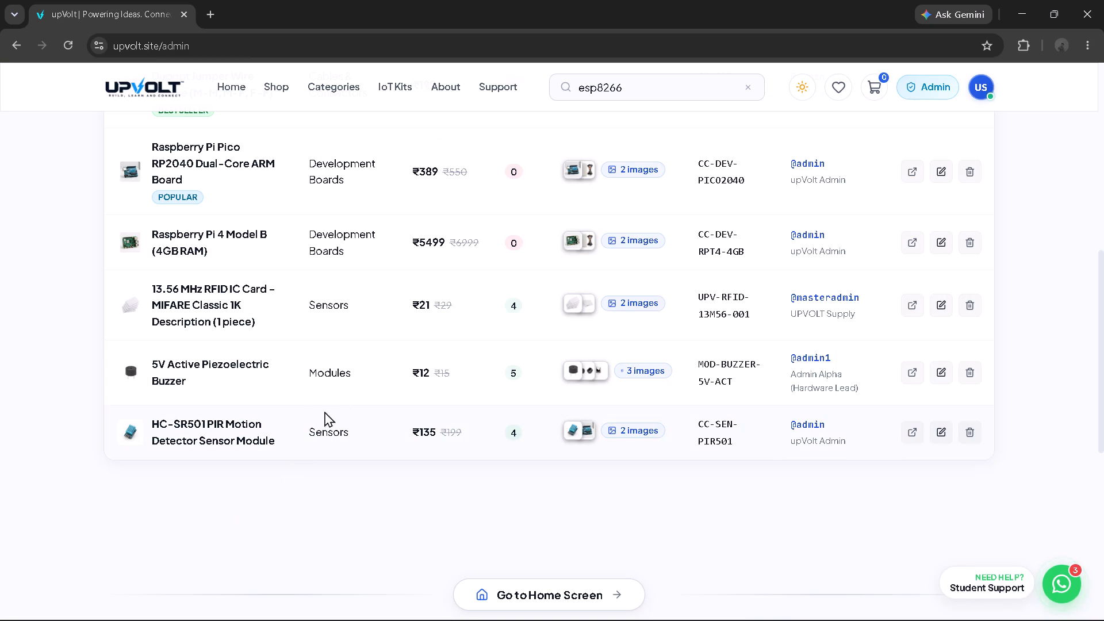
{"action": "scroll", "coordinate": [324, 411], "scroll_direction": "right", "scroll_amount": 1}
Search the product list for "mq3".
{"action": "scroll", "coordinate": [380, 266], "scroll_direction": "up", "scroll_amount": 5}
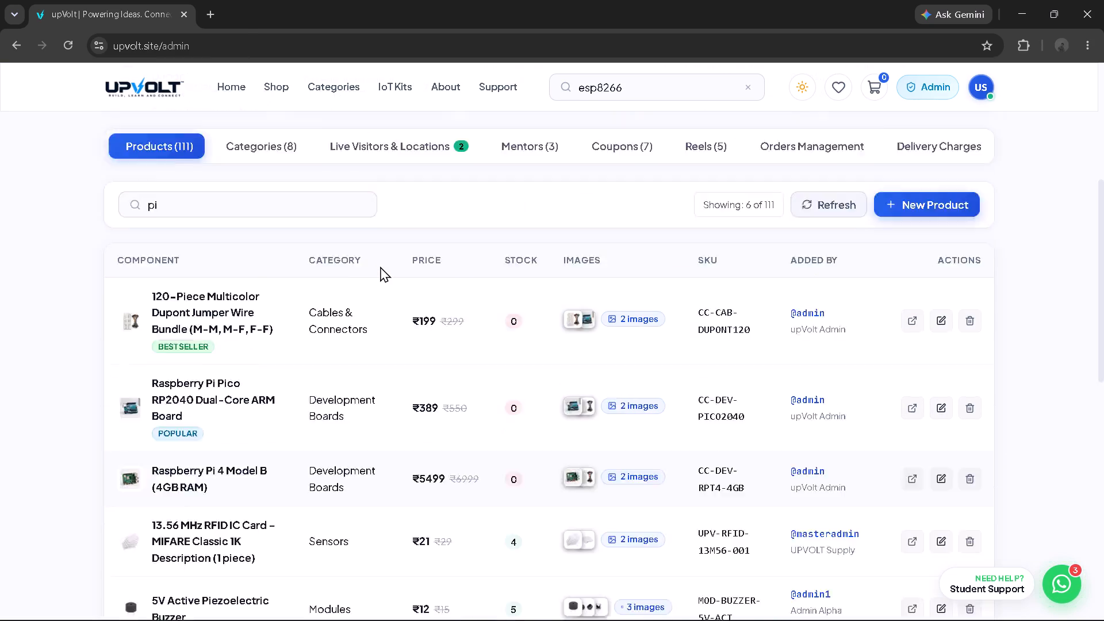
{"action": "scroll", "coordinate": [380, 266], "scroll_direction": "up", "scroll_amount": 2}
{"action": "left_click", "coordinate": [234, 484]}
{"action": "key", "text": "BackSpace"}
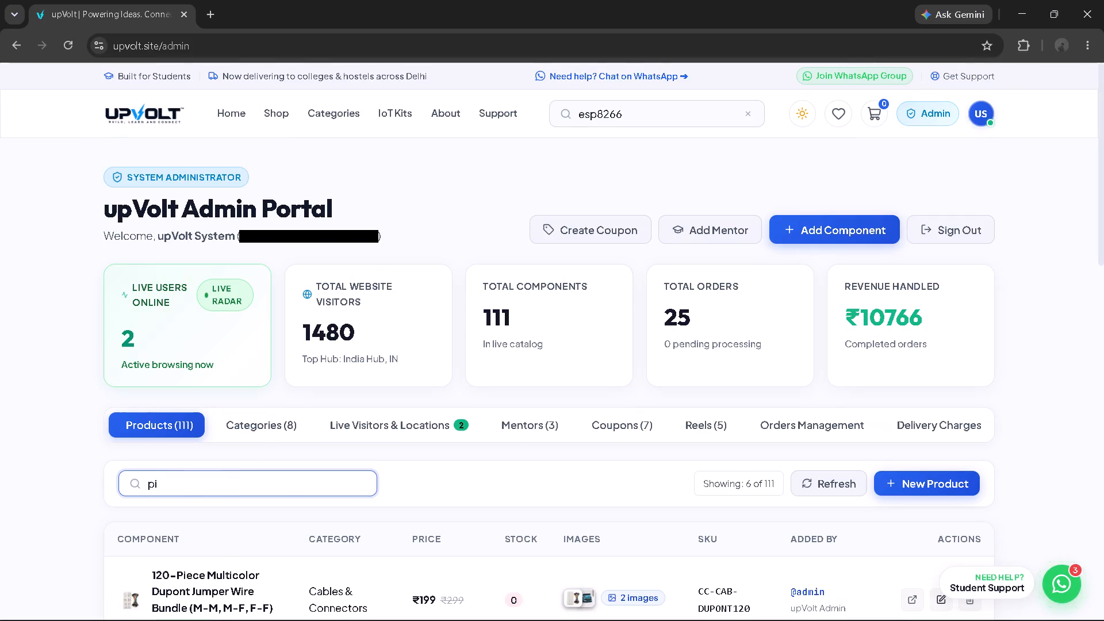
{"action": "key", "text": "BackSpace"}
{"action": "key", "text": "BackSpace"}
{"action": "type", "text": "mq3"}
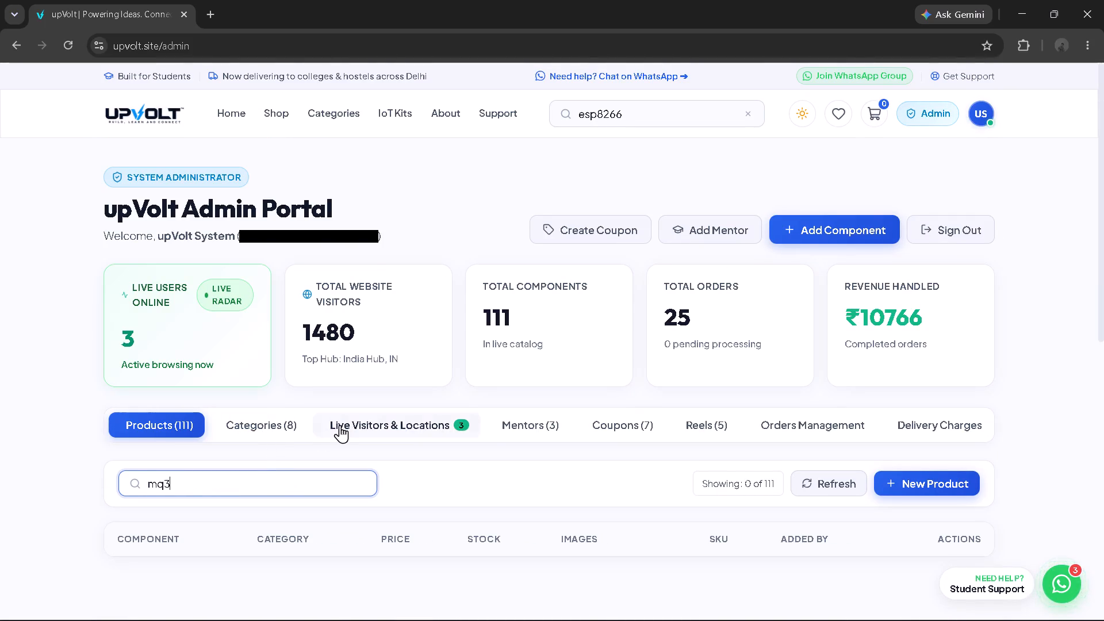
{"action": "scroll", "coordinate": [340, 425], "scroll_direction": "down", "scroll_amount": 1}
Search Google for "mq3" in a new browser tab and show the image results.
{"action": "left_click", "coordinate": [203, 11]}
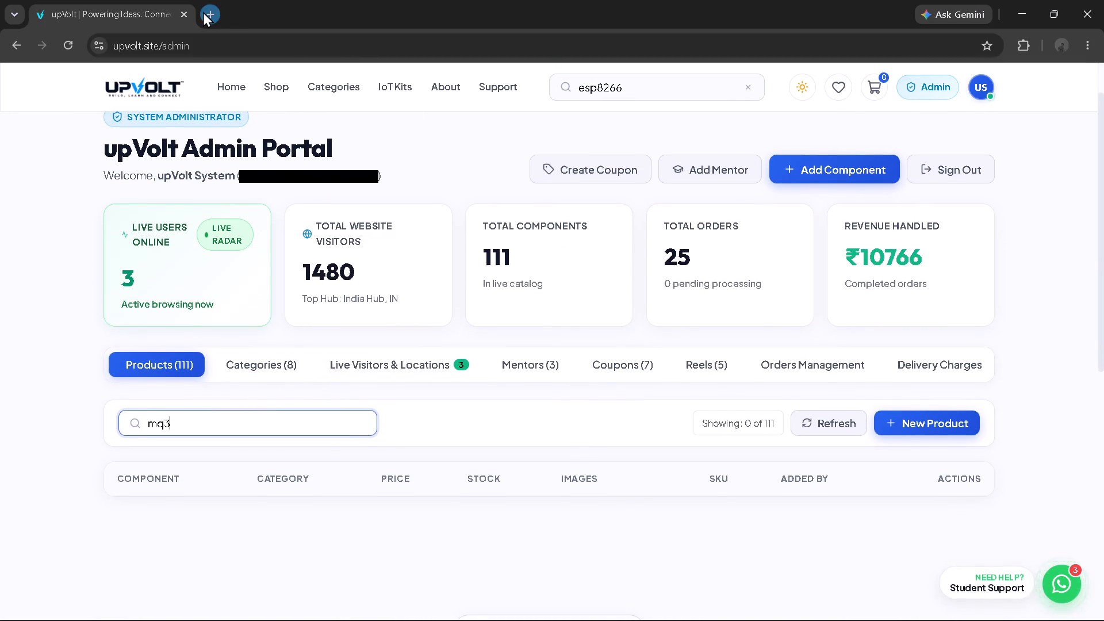
{"action": "type", "text": "mq3"}
{"action": "key", "text": "Return"}
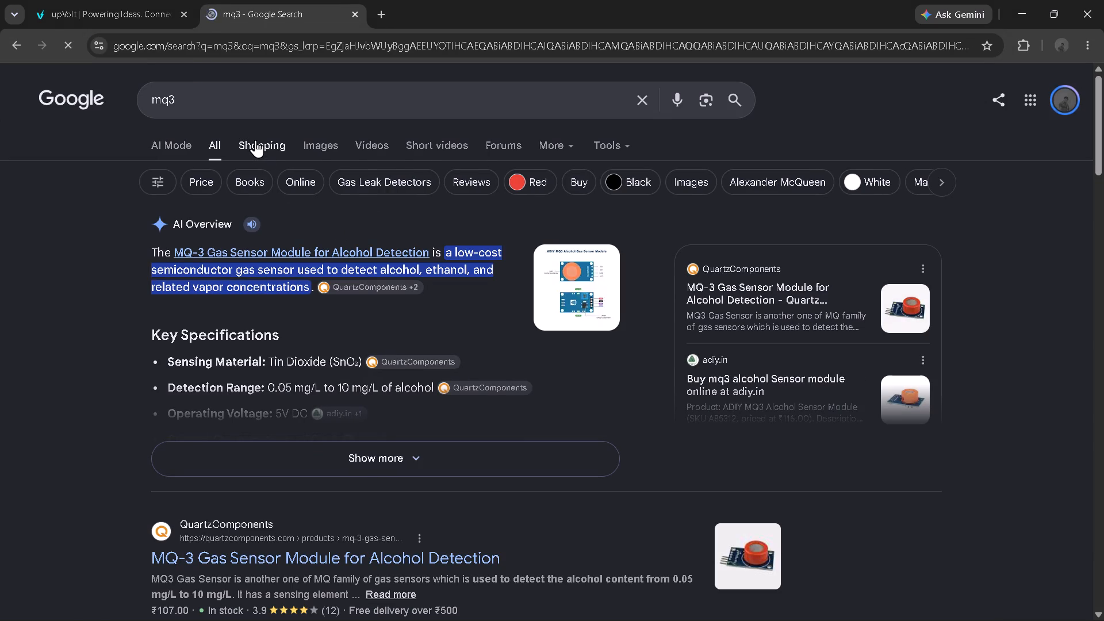
{"action": "left_click", "coordinate": [318, 153]}
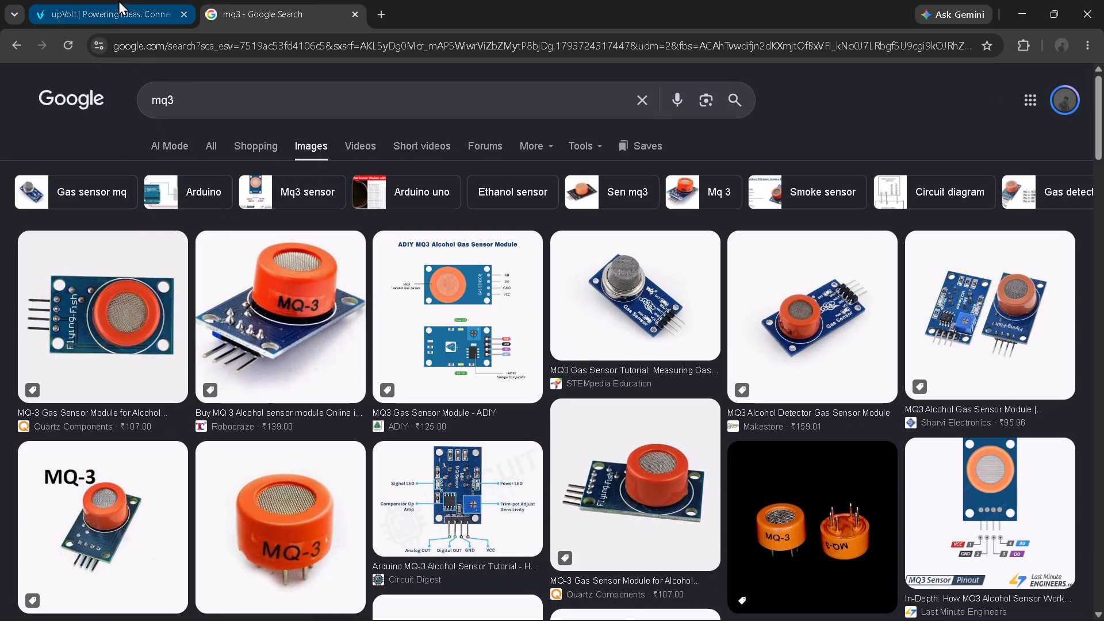
Return to the upVolt admin page and replace the product search with "2c".
{"action": "left_click", "coordinate": [118, 0]}
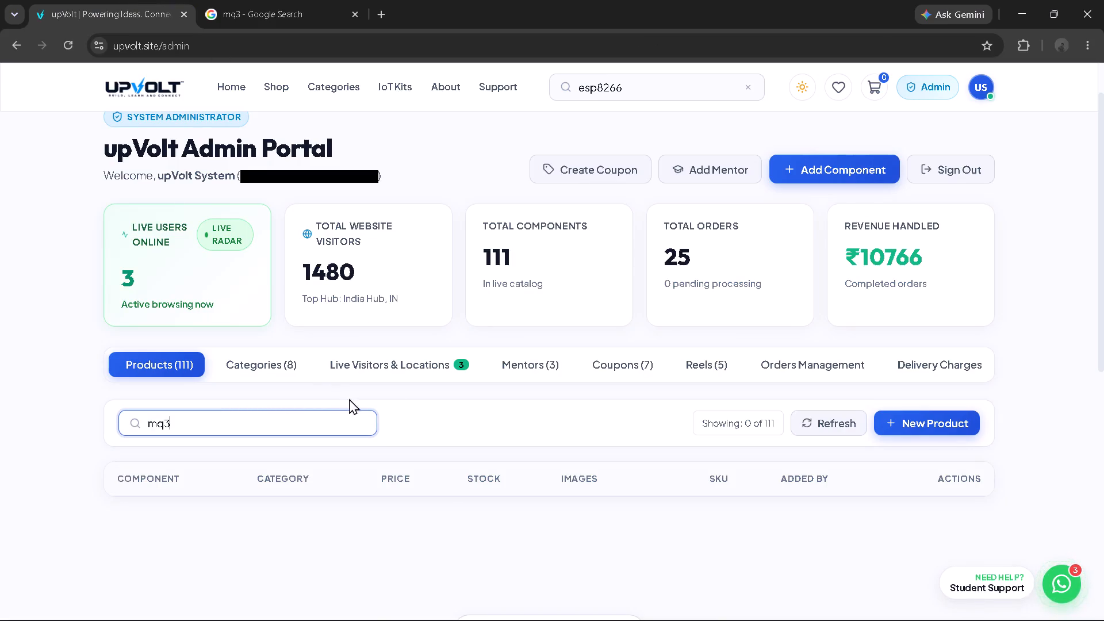
{"action": "key", "text": "BackSpace"}
{"action": "key", "text": "BackSpace"}
{"action": "key", "text": "BackSpace"}
{"action": "key", "text": "BackSpace"}
{"action": "key", "text": "BackSpace"}
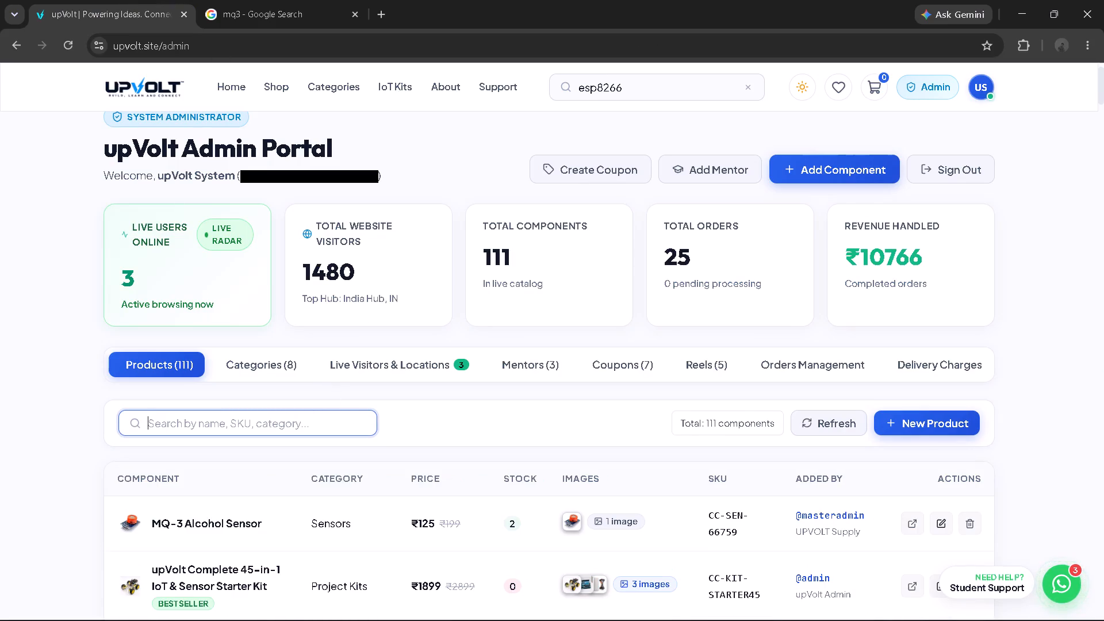
{"action": "key", "text": "2"}
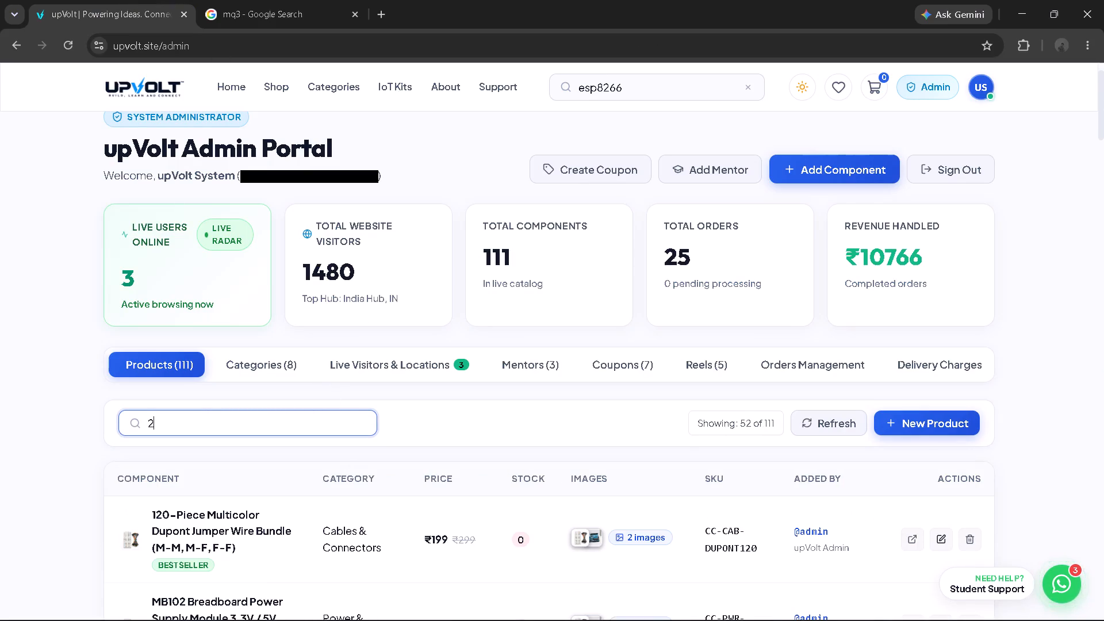
{"action": "key", "text": "c"}
{"action": "scroll", "coordinate": [383, 562], "scroll_direction": "down", "scroll_amount": 2}
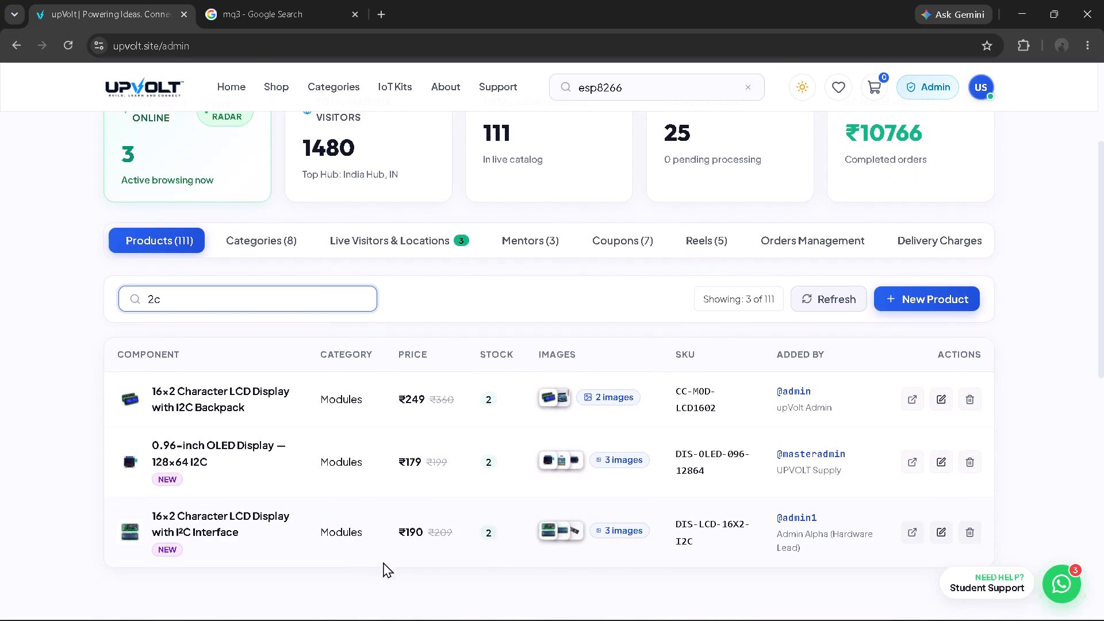
Search the product list for "relay" instead.
{"action": "key", "text": "BackSpace"}
{"action": "key", "text": "BackSpace"}
{"action": "key", "text": "BackSpace"}
{"action": "type", "text": "re"}
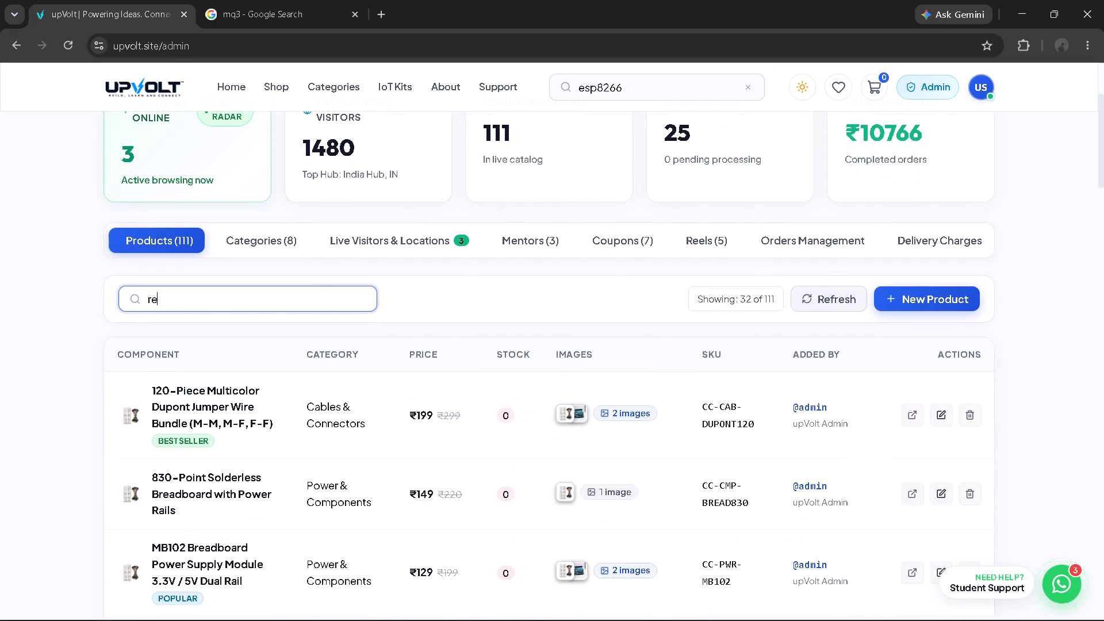
{"action": "type", "text": "lay"}
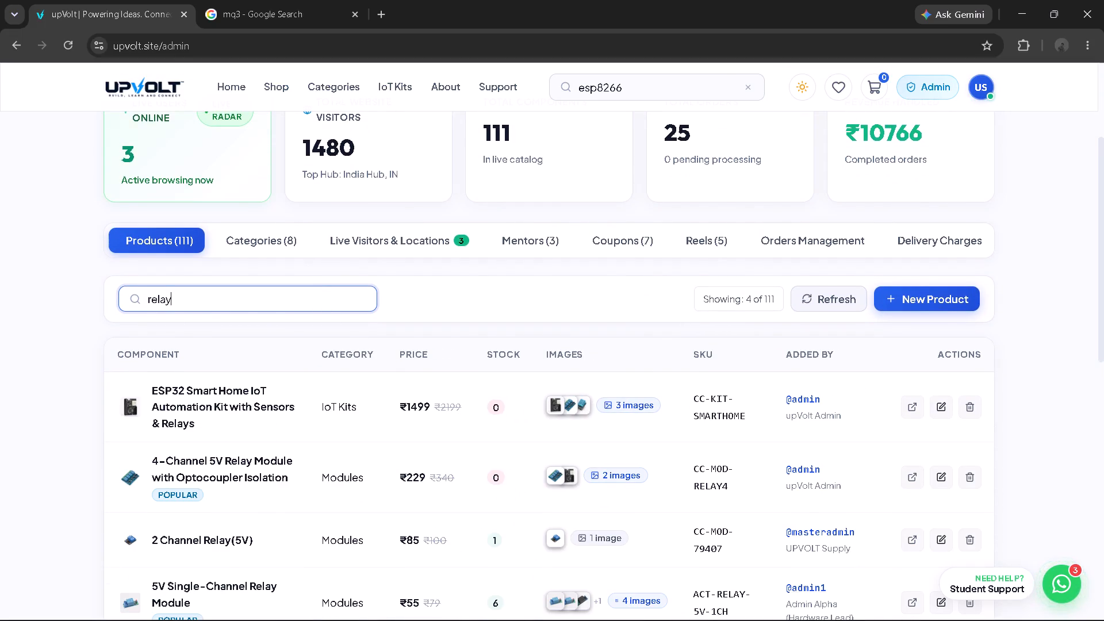
{"action": "scroll", "coordinate": [335, 415], "scroll_direction": "down", "scroll_amount": 1}
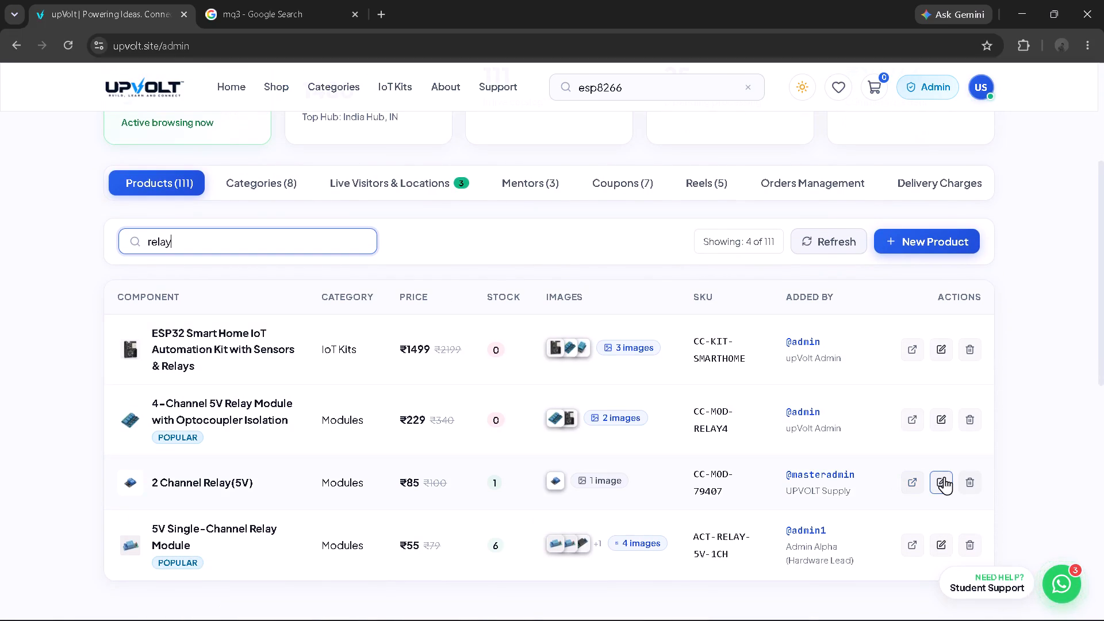
Set the stock quantity of the 2 Channel Relay(5V) to 2 and save it to the database.
{"action": "left_click", "coordinate": [944, 477]}
{"action": "scroll", "coordinate": [576, 375], "scroll_direction": "down", "scroll_amount": 1}
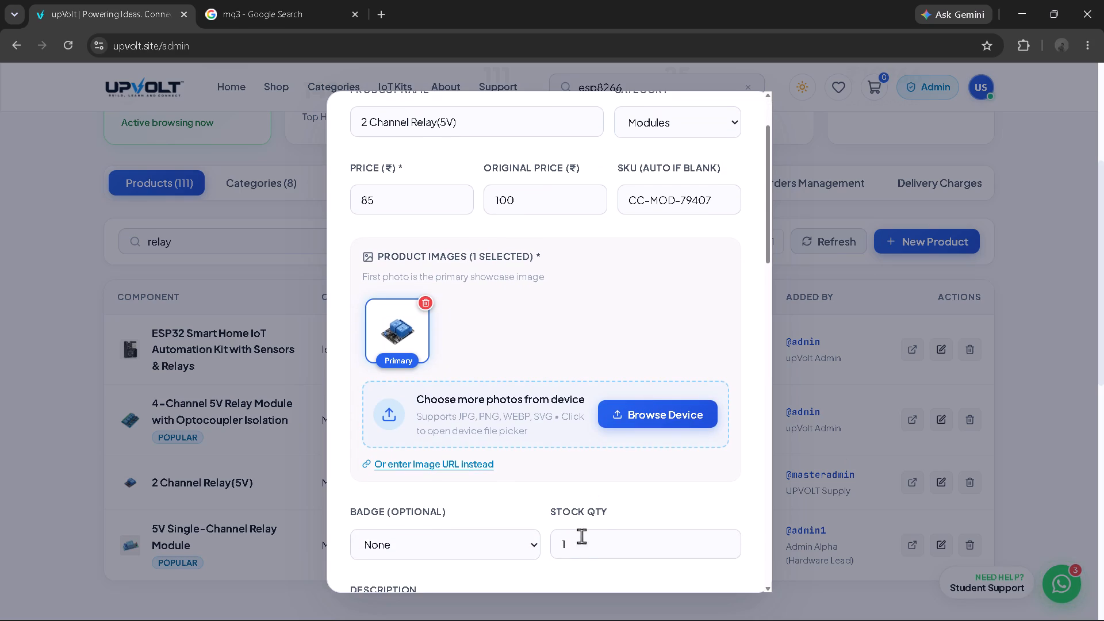
{"action": "left_click", "coordinate": [576, 546]}
{"action": "key", "text": "BackSpace"}
{"action": "key", "text": "2"}
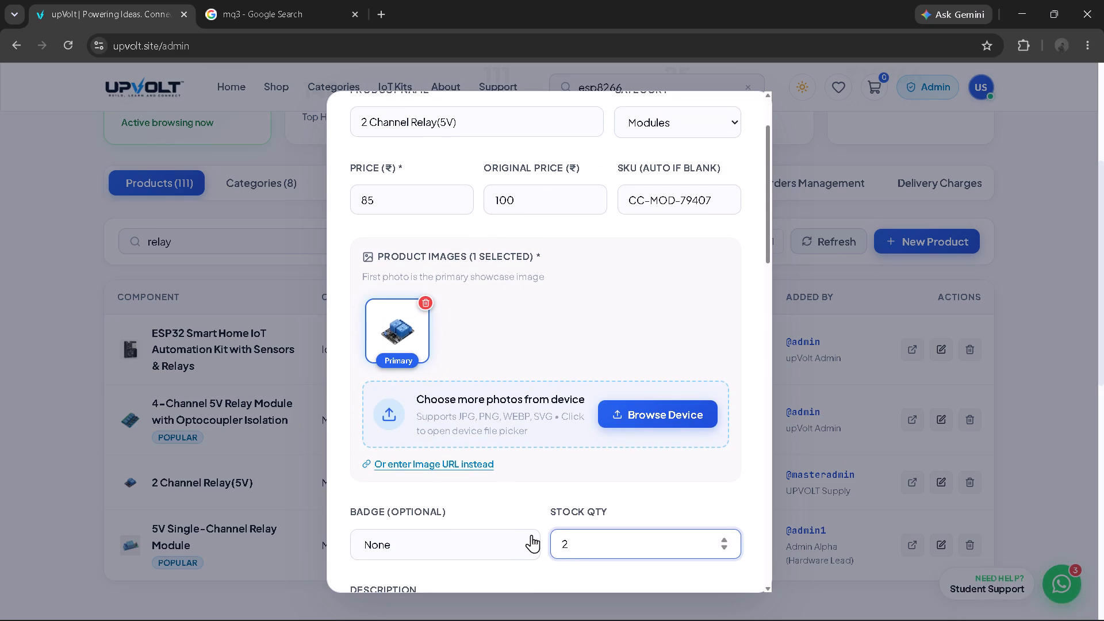
{"action": "scroll", "coordinate": [520, 516], "scroll_direction": "down", "scroll_amount": 6}
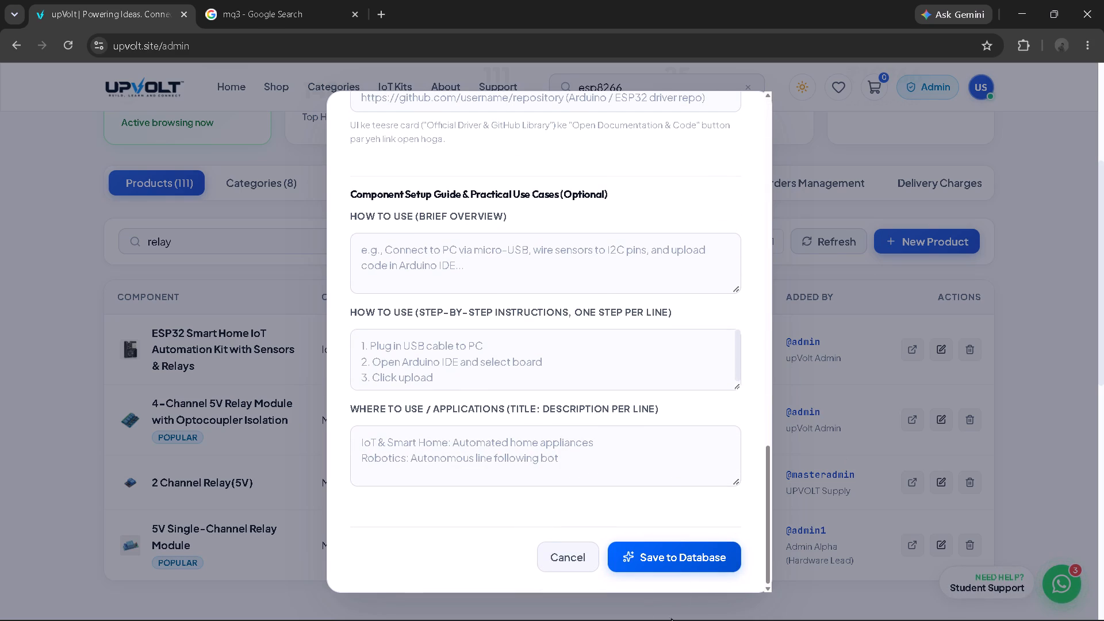
{"action": "left_click", "coordinate": [677, 561]}
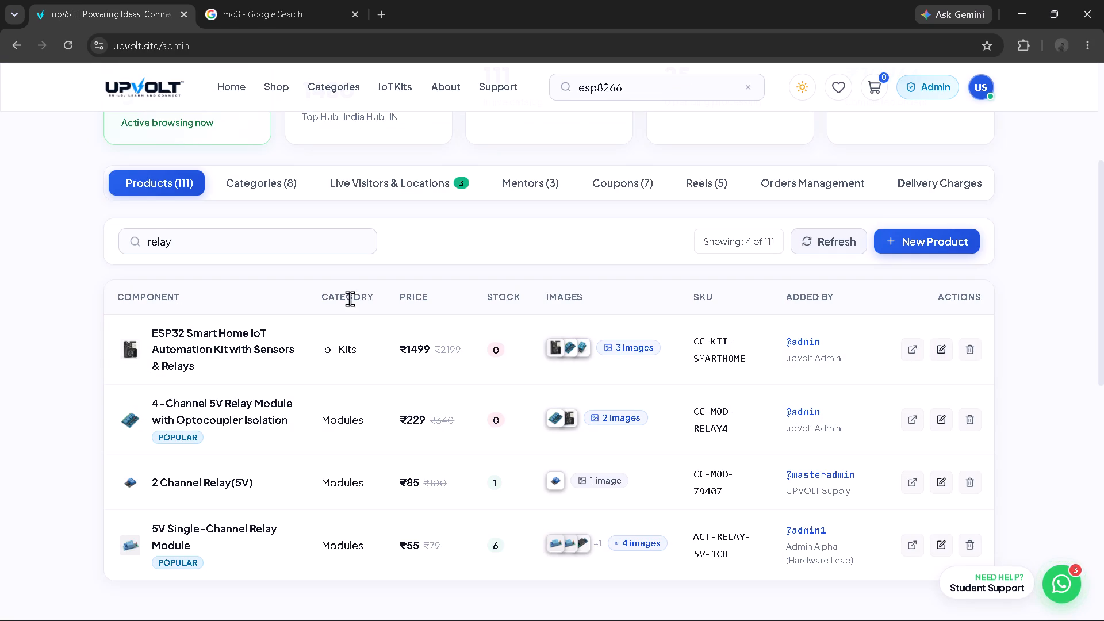
Reopen the 2 Channel Relay(5V) for editing, set its price to ₹95 and save it to the database.
{"action": "left_click", "coordinate": [949, 478]}
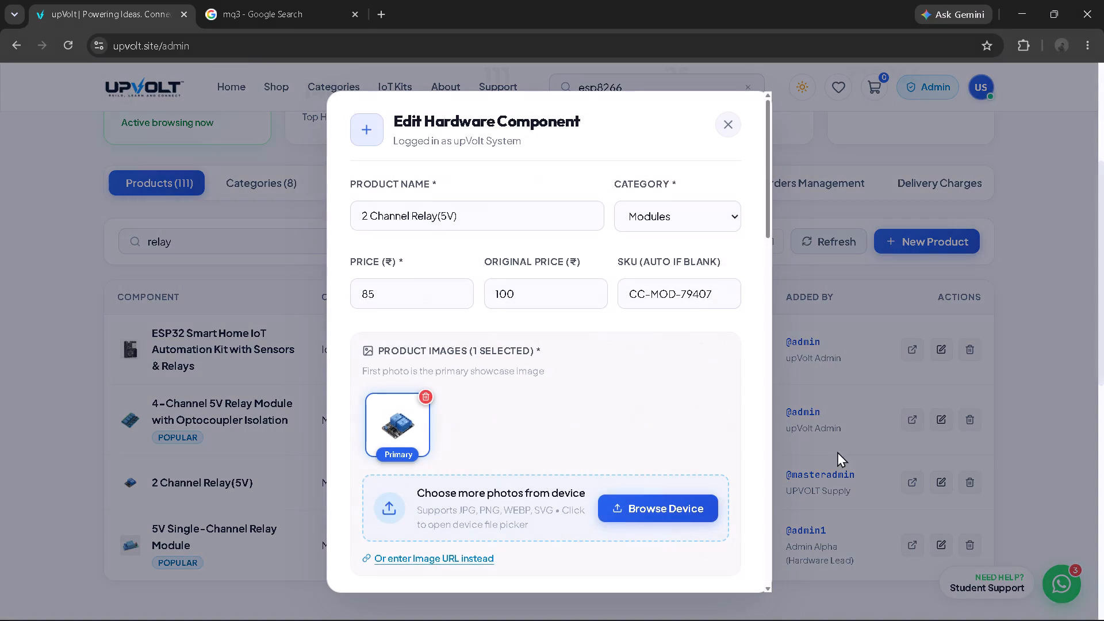
{"action": "scroll", "coordinate": [512, 392], "scroll_direction": "down", "scroll_amount": 3}
{"action": "scroll", "coordinate": [516, 338], "scroll_direction": "up", "scroll_amount": 2}
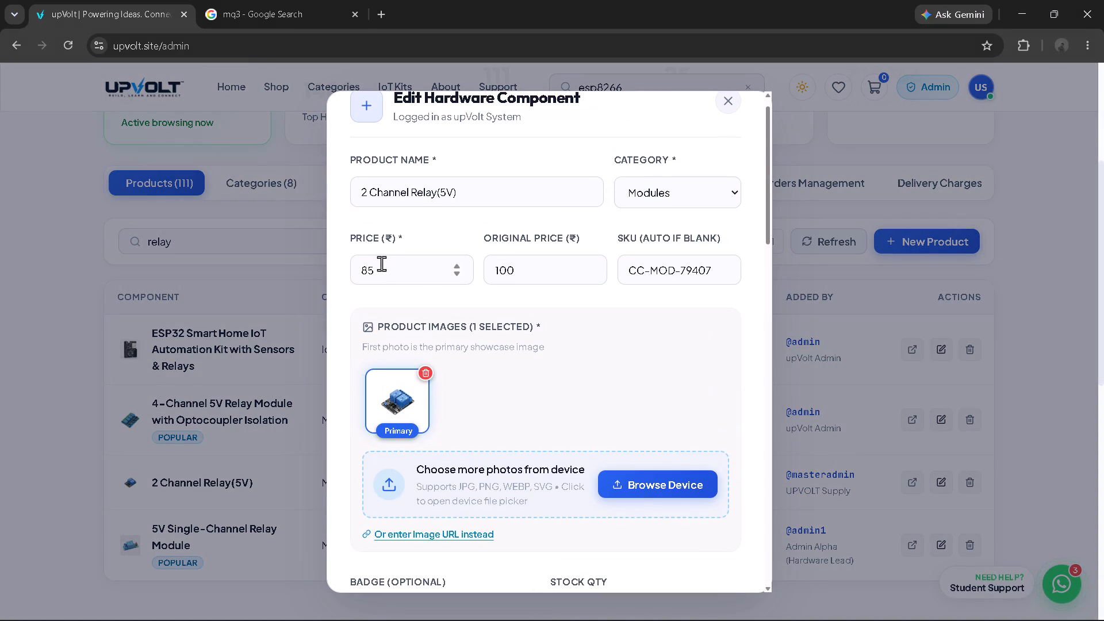
{"action": "left_click", "coordinate": [373, 266]}
{"action": "key", "text": "BackSpace"}
{"action": "key", "text": "BackSpace"}
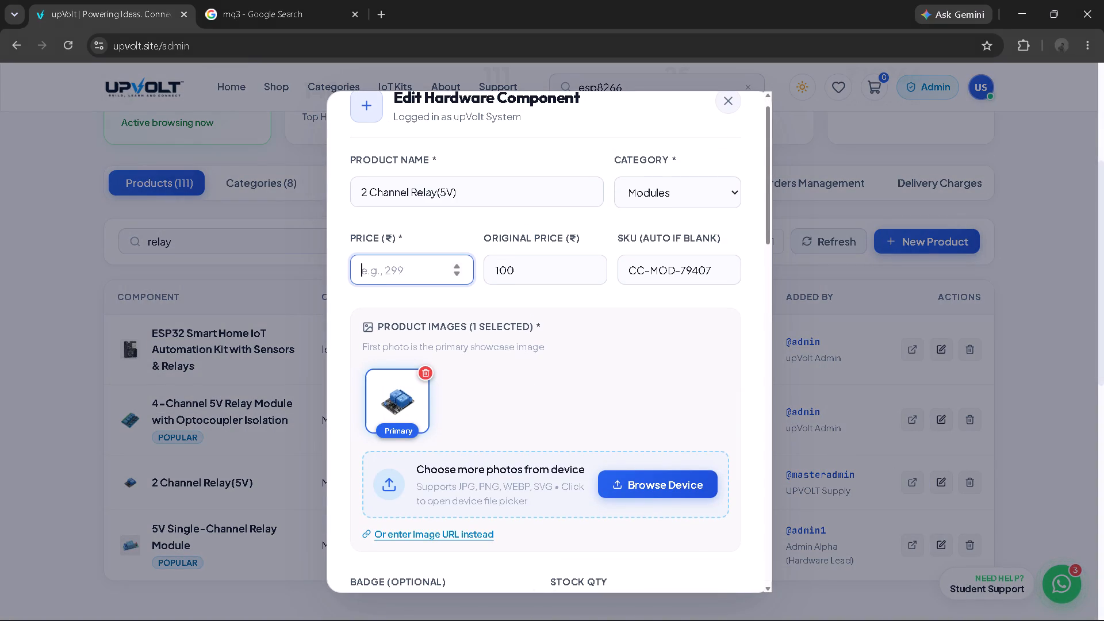
{"action": "type", "text": "95"}
{"action": "scroll", "coordinate": [519, 381], "scroll_direction": "down", "scroll_amount": 9}
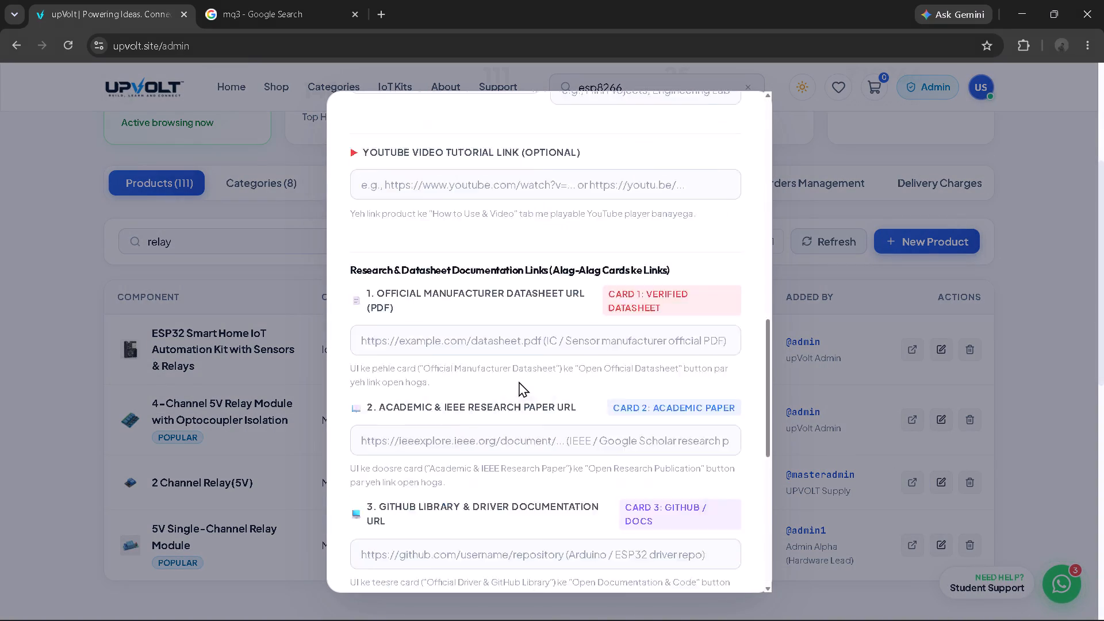
{"action": "left_click", "coordinate": [668, 550]}
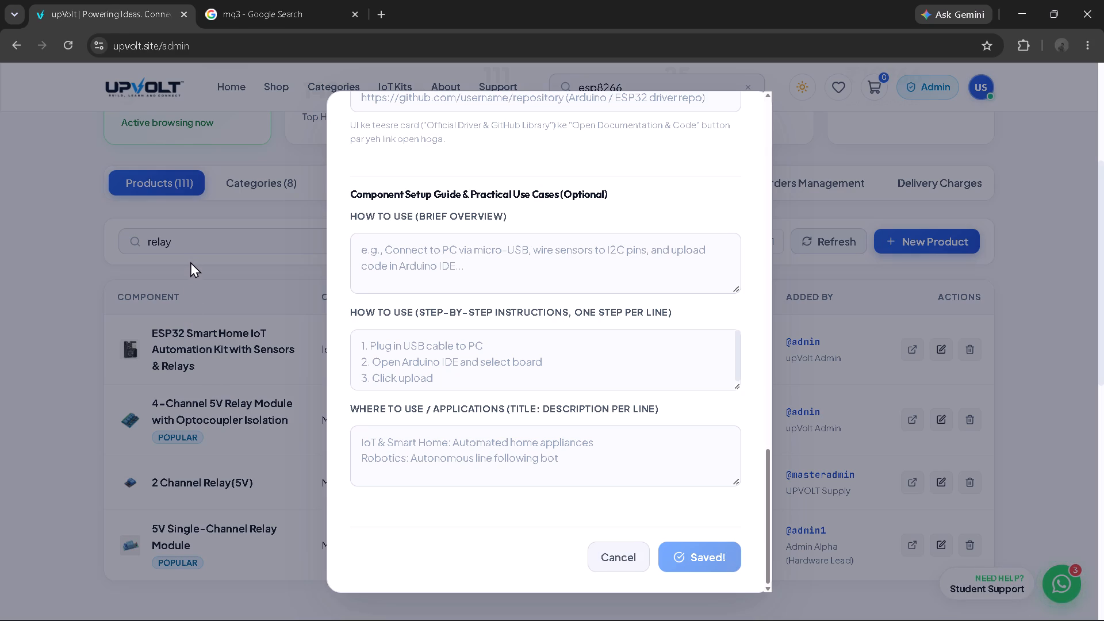
Replace the product list search with "water".
{"action": "left_click", "coordinate": [190, 246]}
{"action": "key", "text": "BackSpace"}
{"action": "key", "text": "BackSpace"}
{"action": "key", "text": "BackSpace"}
{"action": "key", "text": "BackSpace"}
{"action": "key", "text": "BackSpace"}
{"action": "key", "text": "BackSpace"}
{"action": "key", "text": "BackSpace"}
{"action": "key", "text": "BackSpace"}
{"action": "key", "text": "BackSpace"}
{"action": "key", "text": "BackSpace"}
{"action": "key", "text": "BackSpace"}
{"action": "key", "text": "BackSpace"}
{"action": "key", "text": "BackSpace"}
{"action": "key", "text": "BackSpace"}
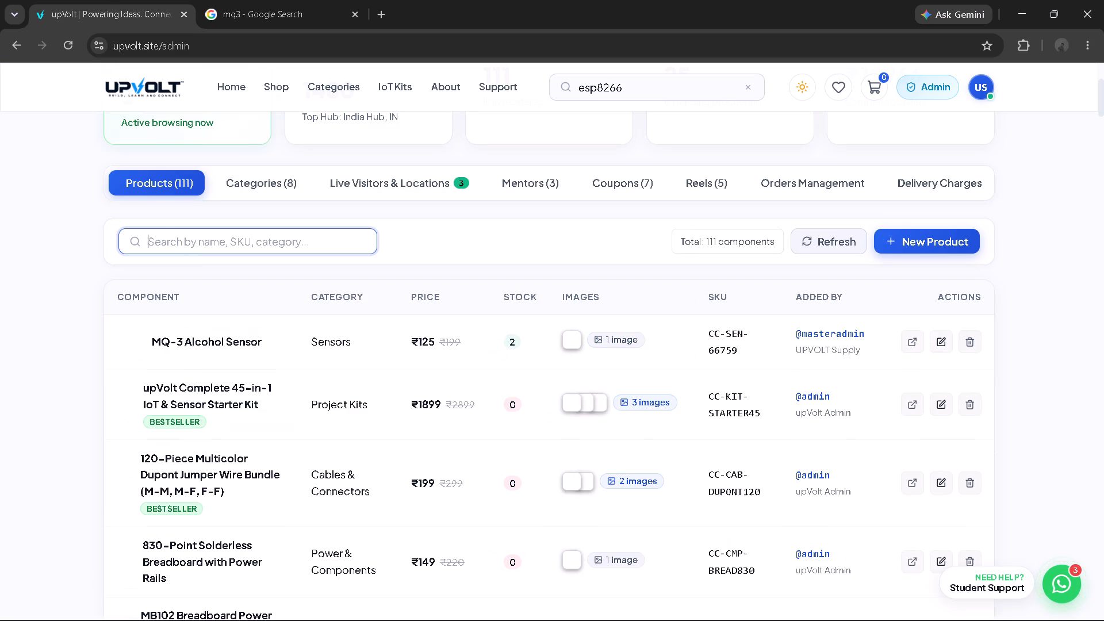
{"action": "type", "text": "water"}
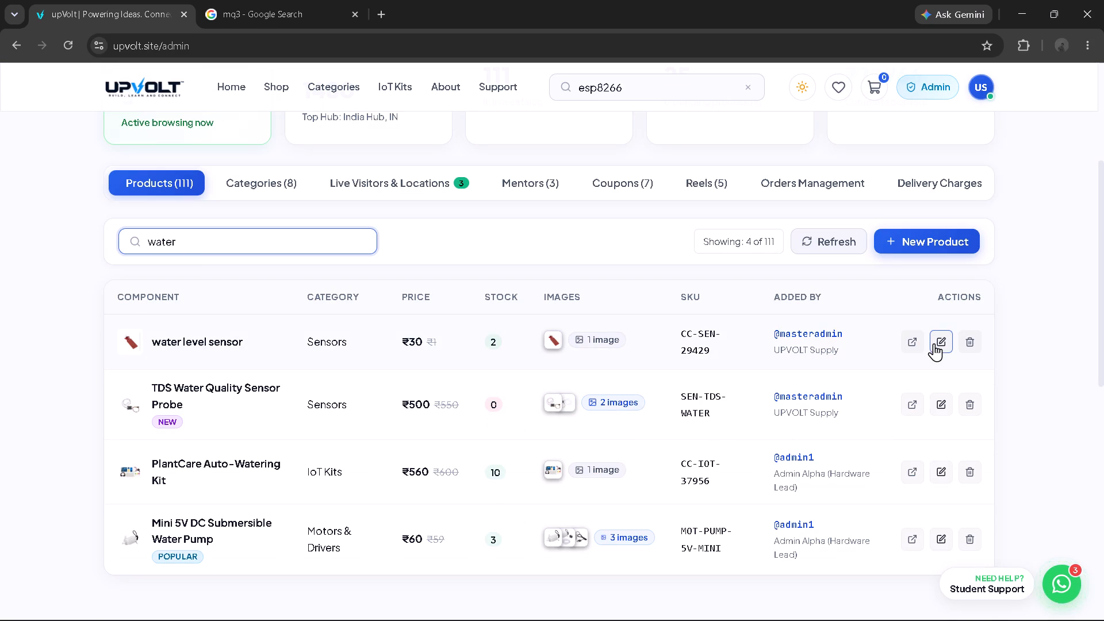
Set the stock quantity of the water level sensor to 6 and save it to the database.
{"action": "left_click", "coordinate": [934, 343]}
{"action": "scroll", "coordinate": [672, 389], "scroll_direction": "down", "scroll_amount": 2}
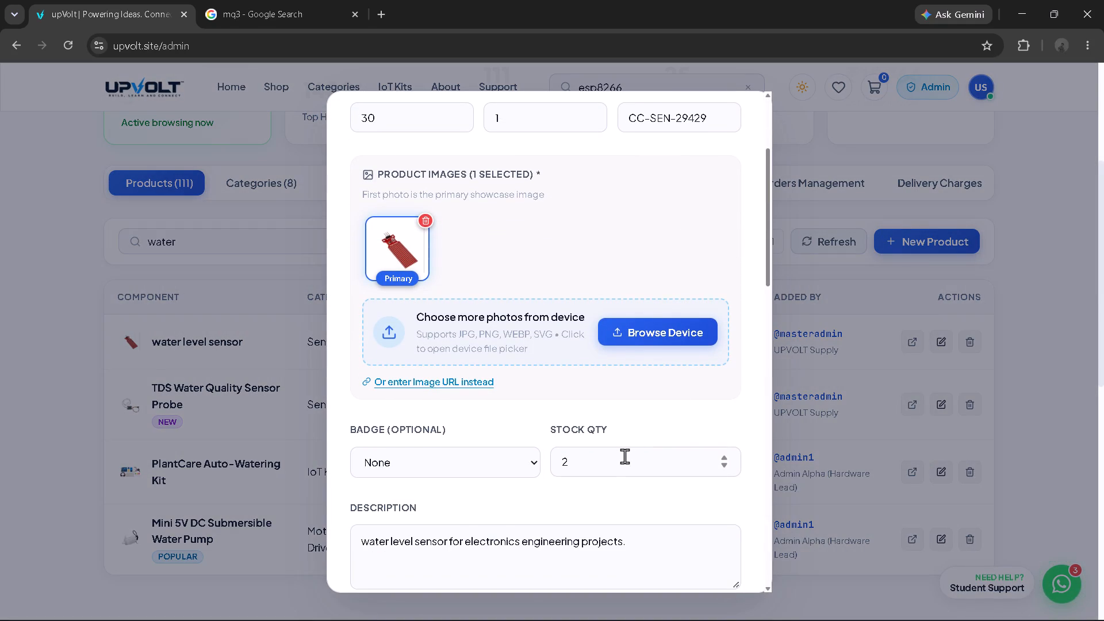
{"action": "left_click", "coordinate": [624, 456]}
{"action": "key", "text": "BackSpace"}
{"action": "key", "text": "6"}
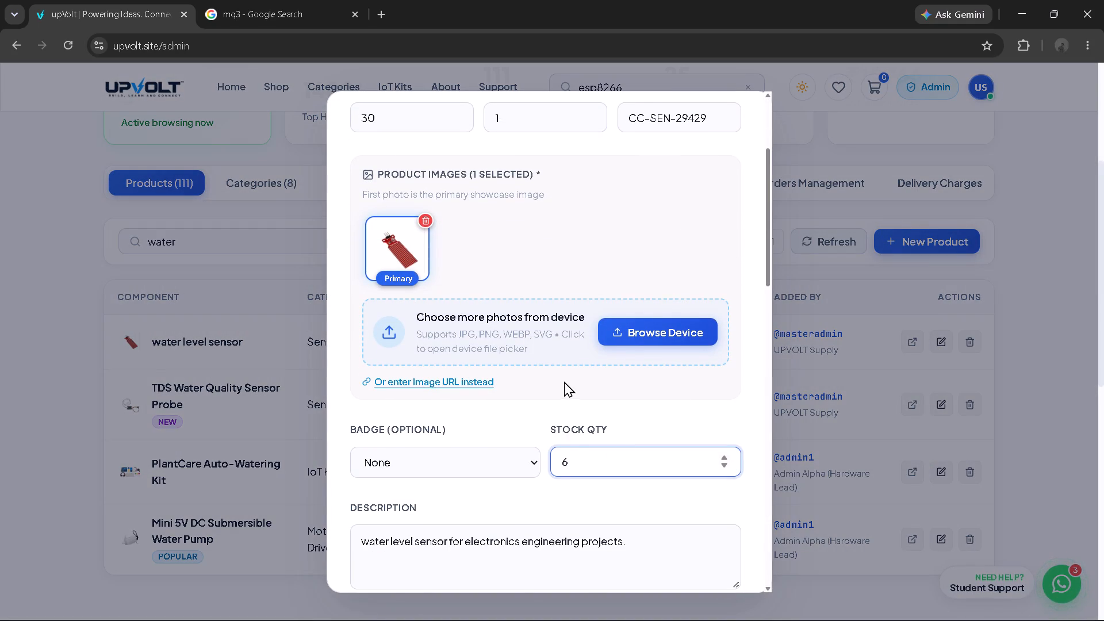
{"action": "scroll", "coordinate": [564, 381], "scroll_direction": "down", "scroll_amount": 8}
{"action": "left_click", "coordinate": [673, 543]}
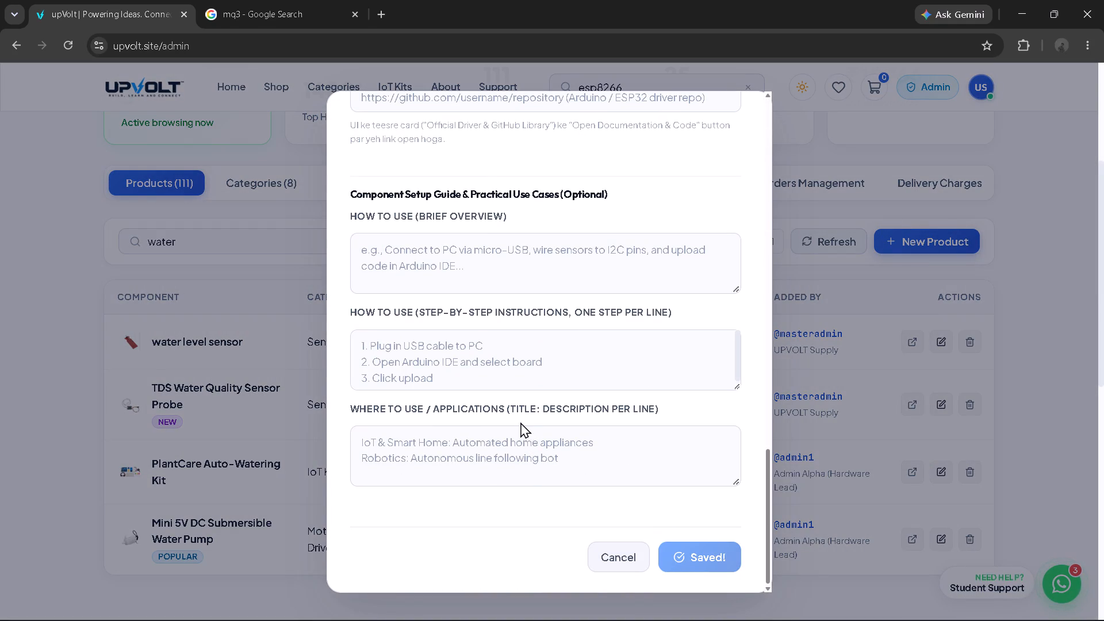
Replace the product list search with "buzzer".
{"action": "left_click", "coordinate": [297, 233]}
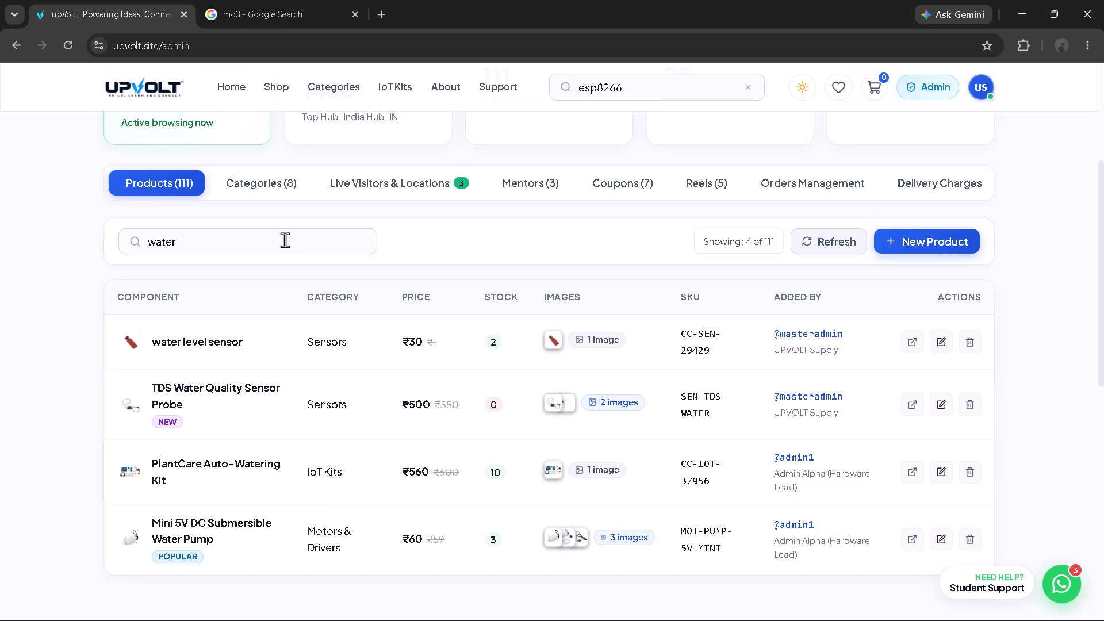
{"action": "left_click", "coordinate": [284, 240]}
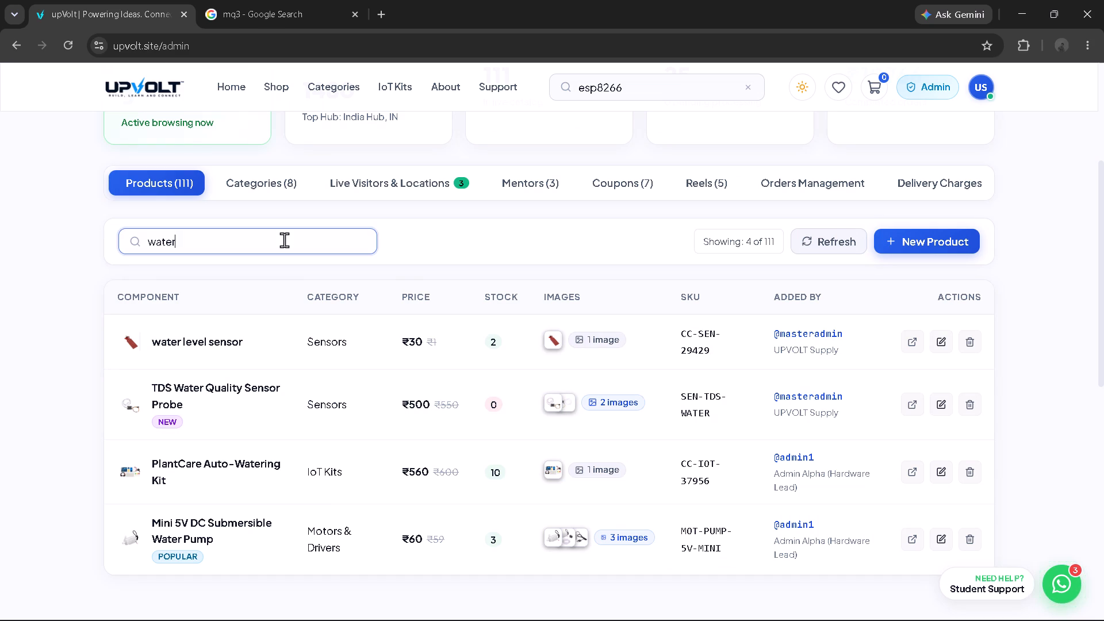
{"action": "key", "text": "BackSpace"}
{"action": "key", "text": "BackSpace"}
{"action": "key", "text": "BackSpace"}
{"action": "key", "text": "BackSpace"}
{"action": "key", "text": "BackSpace"}
{"action": "key", "text": "BackSpace"}
{"action": "key", "text": "BackSpace"}
{"action": "key", "text": "BackSpace"}
{"action": "key", "text": "BackSpace"}
{"action": "key", "text": "BackSpace"}
{"action": "type", "text": "buzzer"}
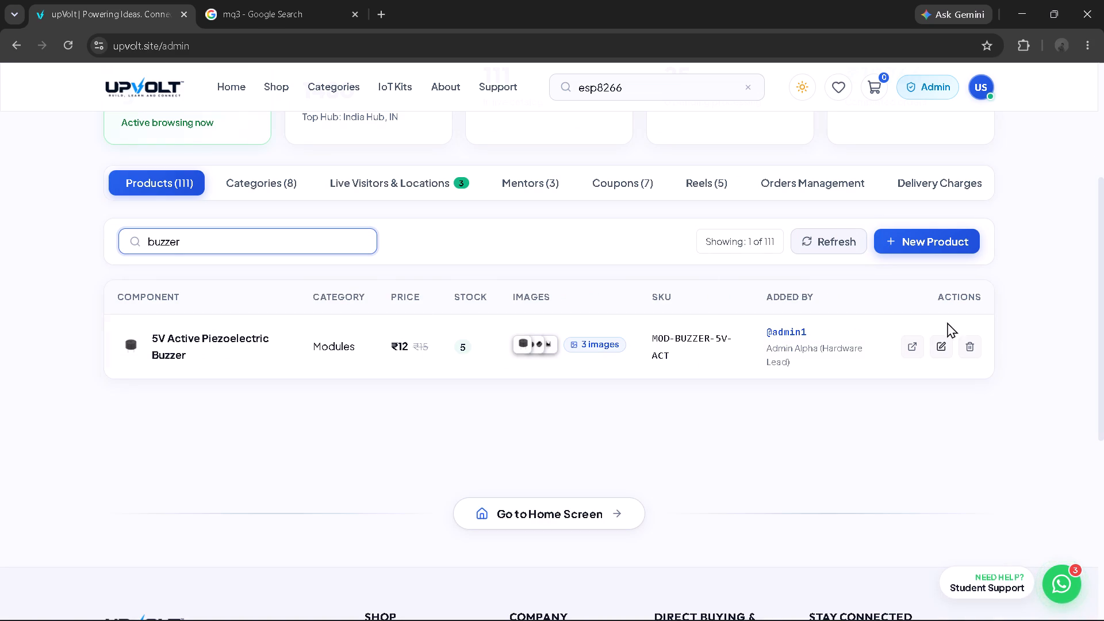
Set the stock quantity of the 5V Active Piezoelectric Buzzer to 15 and save it to the database.
{"action": "left_click", "coordinate": [941, 346]}
{"action": "scroll", "coordinate": [688, 363], "scroll_direction": "down", "scroll_amount": 1}
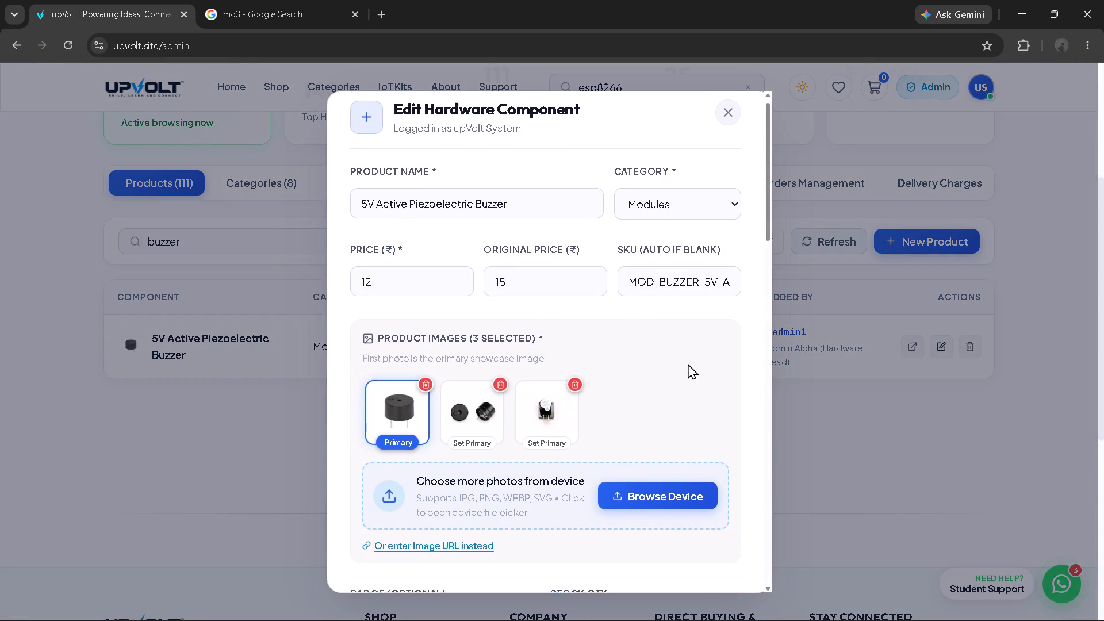
{"action": "scroll", "coordinate": [688, 363], "scroll_direction": "down", "scroll_amount": 1}
{"action": "left_click", "coordinate": [579, 519]}
{"action": "key", "text": "BackSpace"}
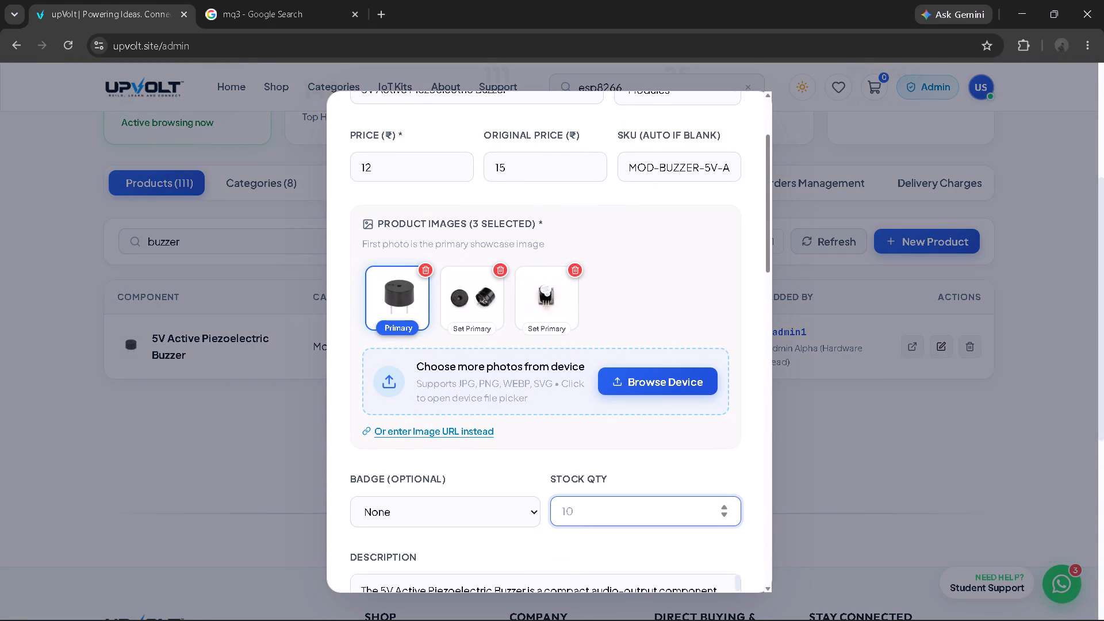
{"action": "type", "text": "15"}
{"action": "scroll", "coordinate": [542, 467], "scroll_direction": "down", "scroll_amount": 9}
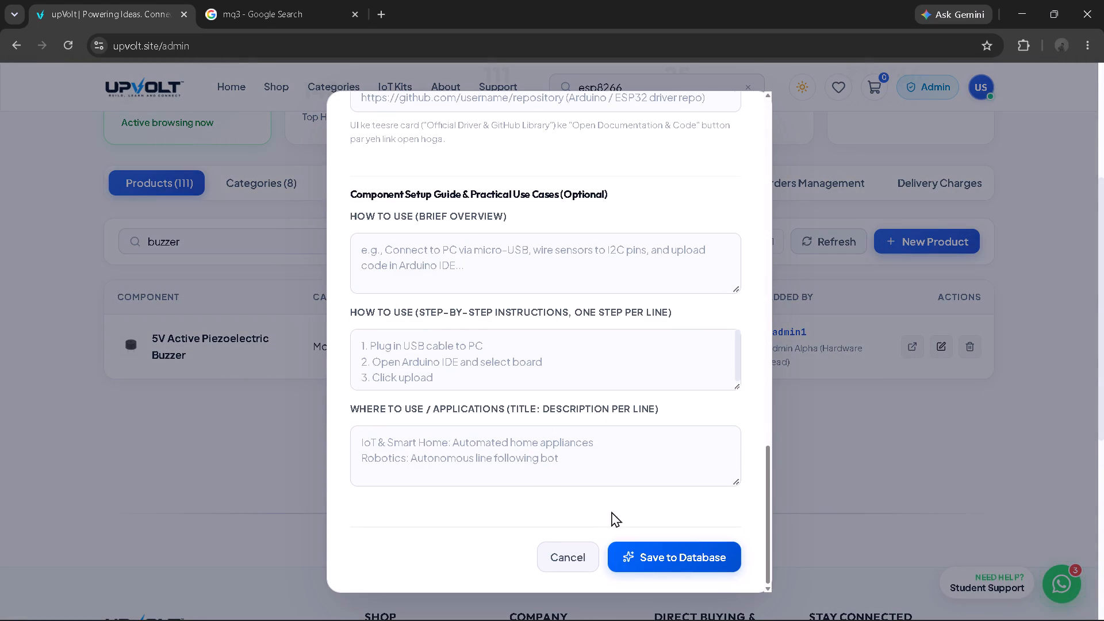
{"action": "left_click", "coordinate": [669, 557]}
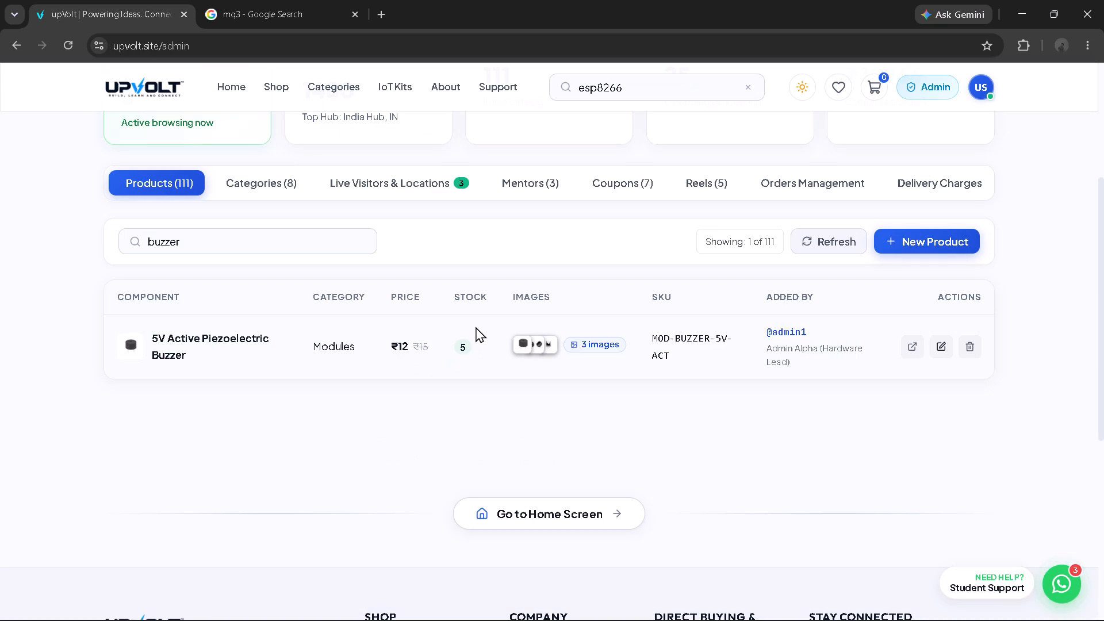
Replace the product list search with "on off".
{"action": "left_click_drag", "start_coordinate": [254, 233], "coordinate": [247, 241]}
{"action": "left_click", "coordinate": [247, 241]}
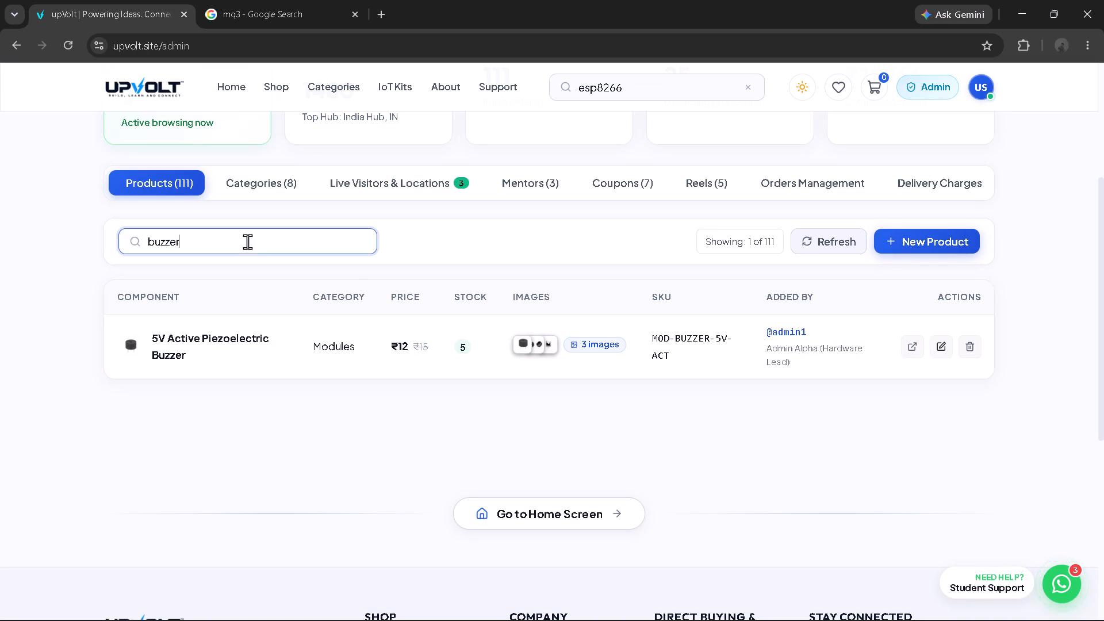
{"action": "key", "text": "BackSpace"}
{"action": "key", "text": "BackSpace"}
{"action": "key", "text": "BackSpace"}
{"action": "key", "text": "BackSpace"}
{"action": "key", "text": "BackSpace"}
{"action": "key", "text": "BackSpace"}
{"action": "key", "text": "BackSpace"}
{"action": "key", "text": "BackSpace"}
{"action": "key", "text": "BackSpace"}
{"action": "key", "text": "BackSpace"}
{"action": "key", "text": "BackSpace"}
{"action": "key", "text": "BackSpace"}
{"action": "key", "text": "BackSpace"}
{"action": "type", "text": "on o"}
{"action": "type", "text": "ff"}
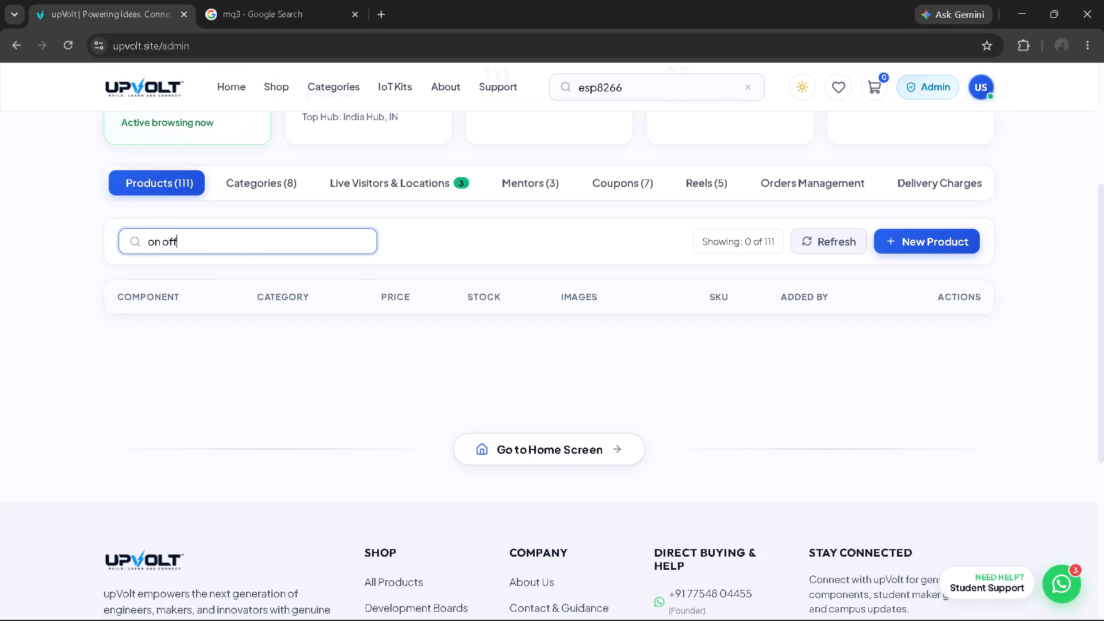
Search the product list for "sw" instead.
{"action": "key", "text": "BackSpace"}
{"action": "key", "text": "BackSpace"}
{"action": "key", "text": "BackSpace"}
{"action": "key", "text": "BackSpace"}
{"action": "key", "text": "BackSpace"}
{"action": "key", "text": "BackSpace"}
{"action": "type", "text": "sw"}
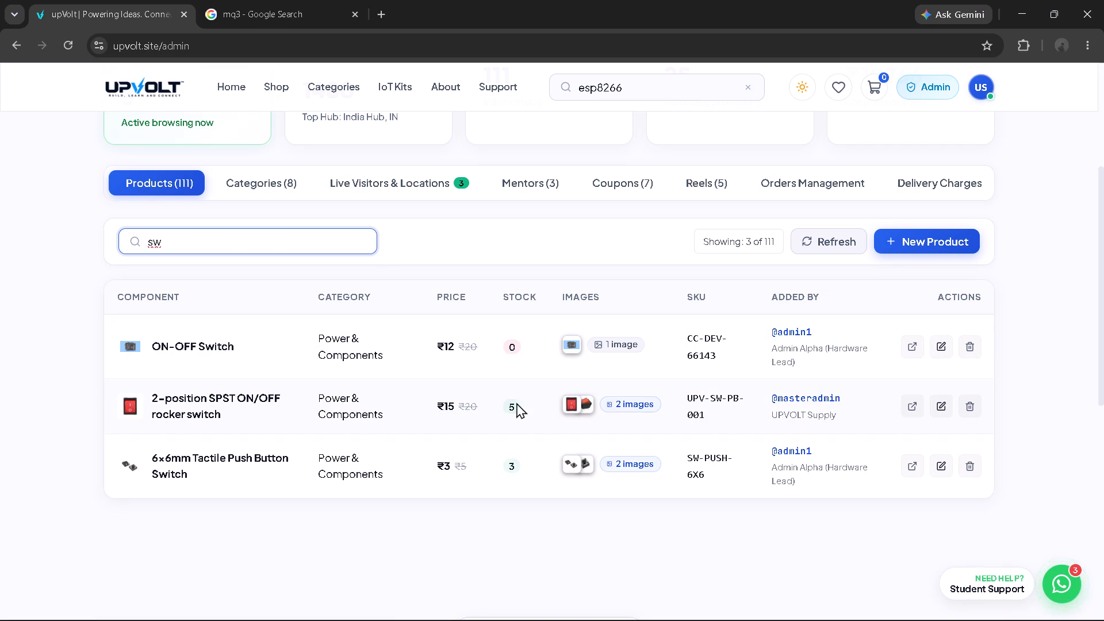
Set the stock quantity of the 2-position SPST ON/OFF rocker switch to 10 and save it to the database.
{"action": "left_click", "coordinate": [935, 410]}
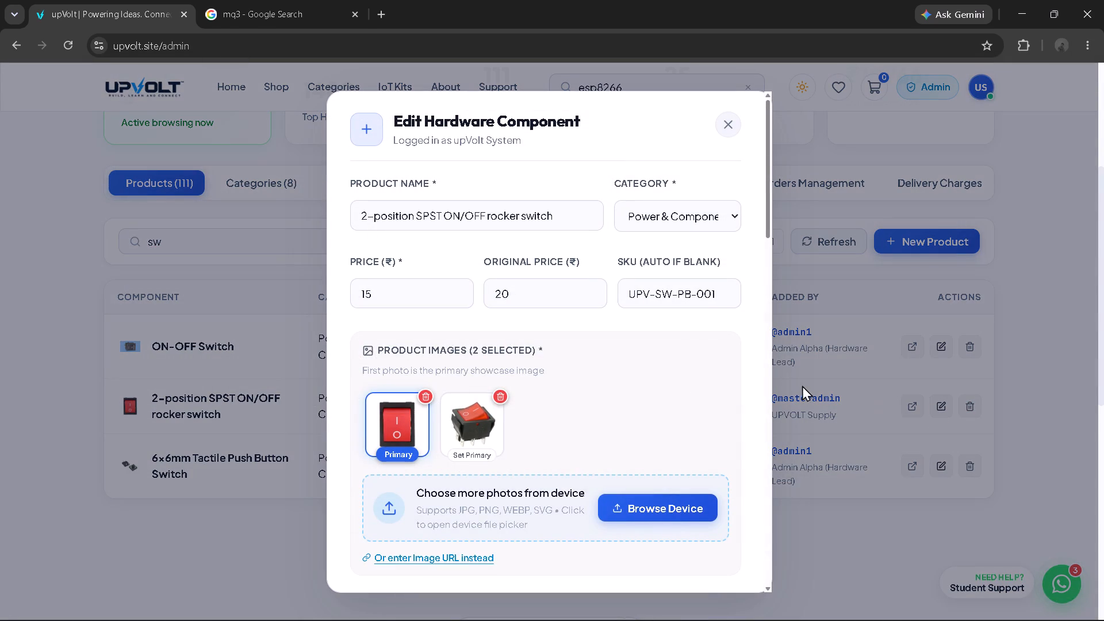
{"action": "scroll", "coordinate": [573, 415], "scroll_direction": "down", "scroll_amount": 2}
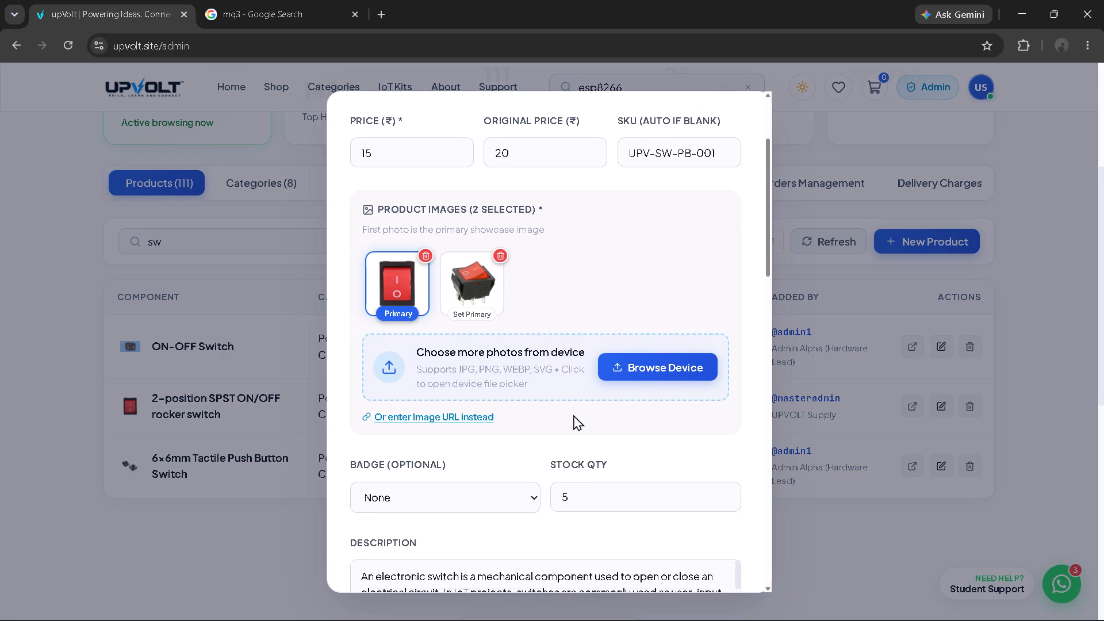
{"action": "left_click", "coordinate": [574, 502]}
{"action": "key", "text": "BackSpace"}
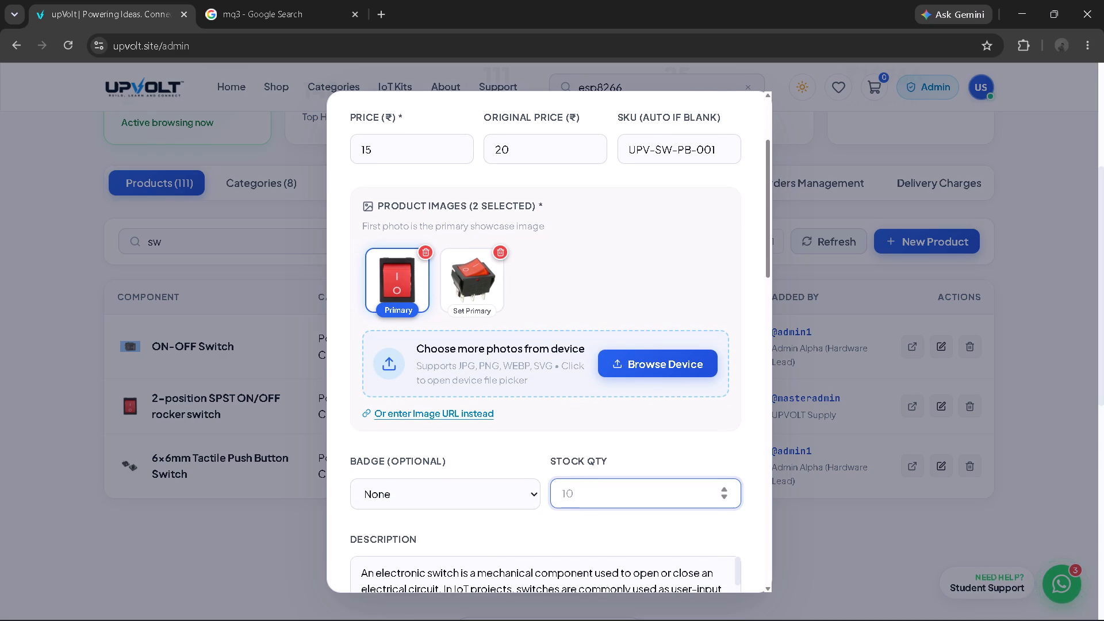
{"action": "type", "text": "10"}
{"action": "scroll", "coordinate": [567, 348], "scroll_direction": "down", "scroll_amount": 4}
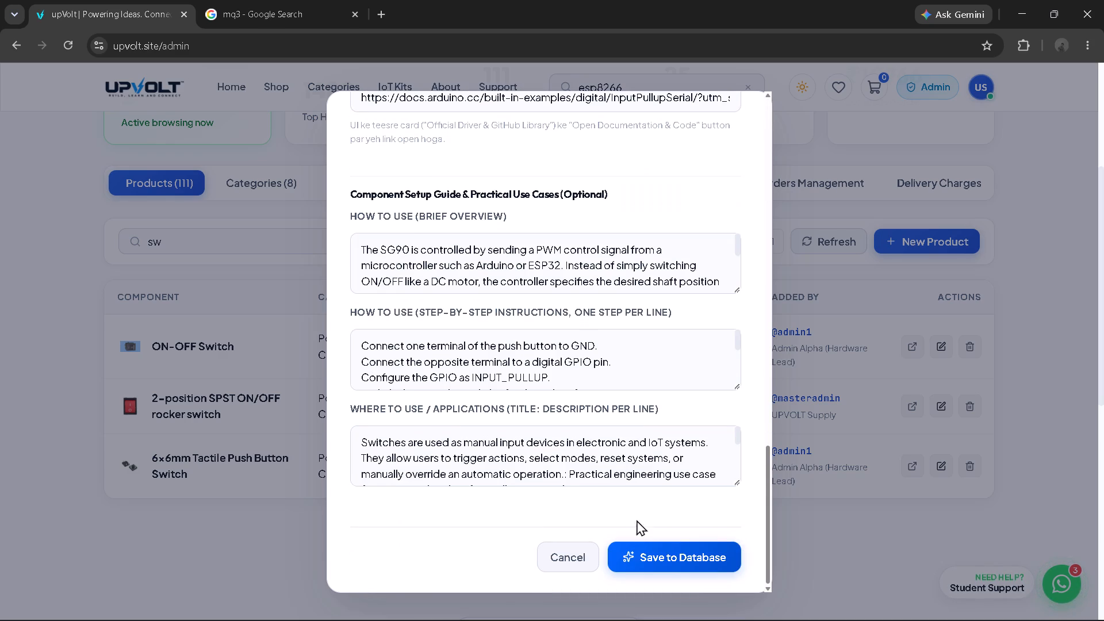
{"action": "left_click", "coordinate": [647, 546]}
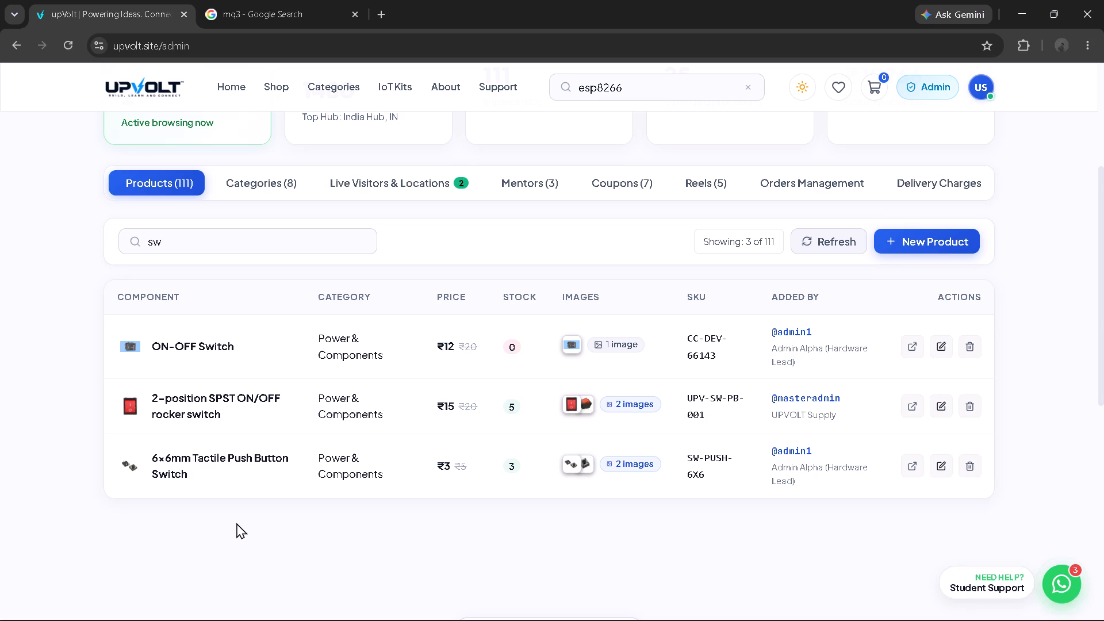
Replace the product list search with "male".
{"action": "scroll", "coordinate": [252, 489], "scroll_direction": "down", "scroll_amount": 1}
{"action": "left_click", "coordinate": [206, 235]}
{"action": "key", "text": "BackSpace"}
{"action": "key", "text": "BackSpace"}
{"action": "key", "text": "BackSpace"}
{"action": "key", "text": "BackSpace"}
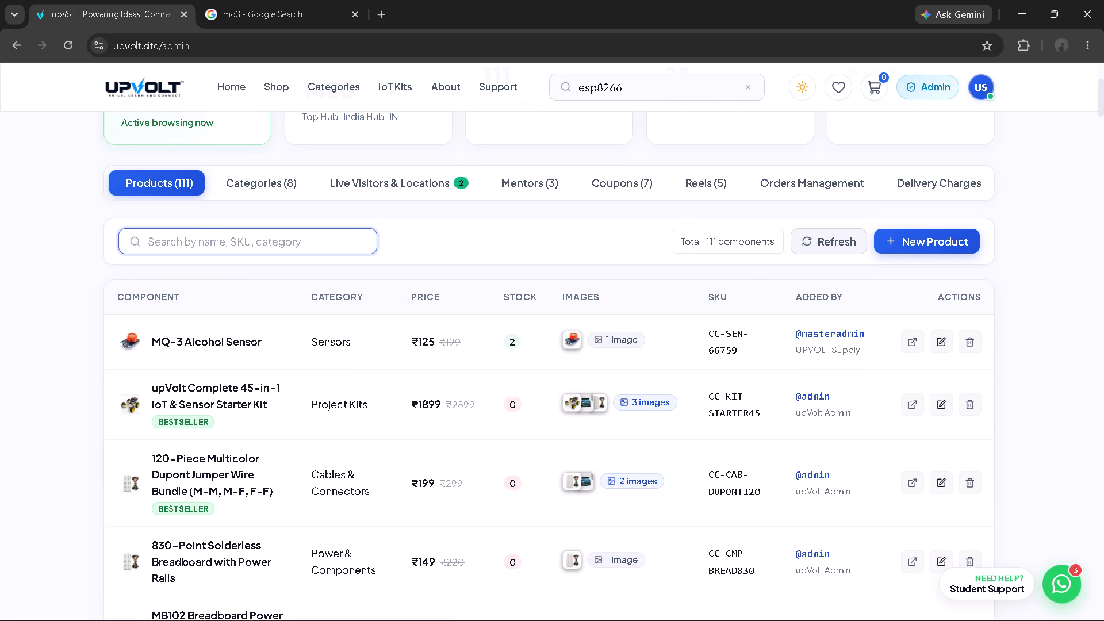
{"action": "type", "text": "male"}
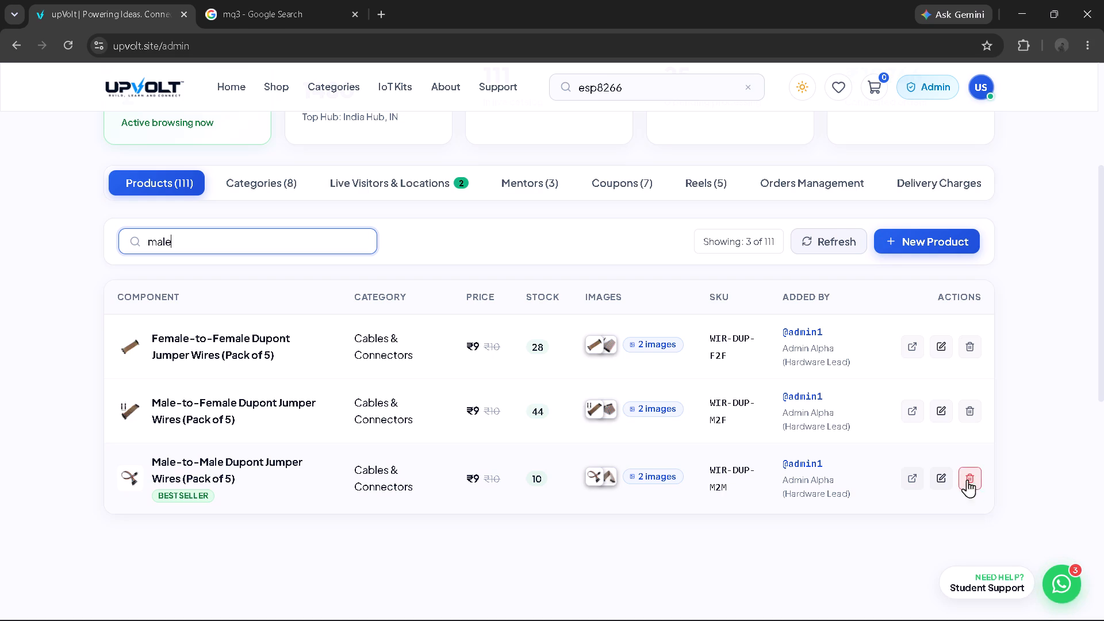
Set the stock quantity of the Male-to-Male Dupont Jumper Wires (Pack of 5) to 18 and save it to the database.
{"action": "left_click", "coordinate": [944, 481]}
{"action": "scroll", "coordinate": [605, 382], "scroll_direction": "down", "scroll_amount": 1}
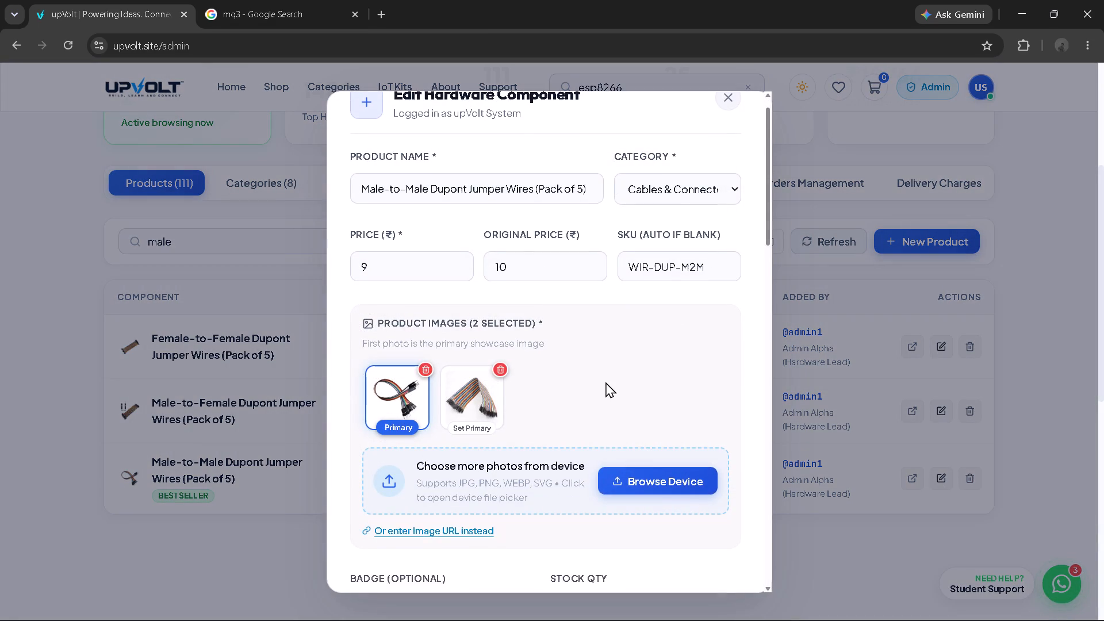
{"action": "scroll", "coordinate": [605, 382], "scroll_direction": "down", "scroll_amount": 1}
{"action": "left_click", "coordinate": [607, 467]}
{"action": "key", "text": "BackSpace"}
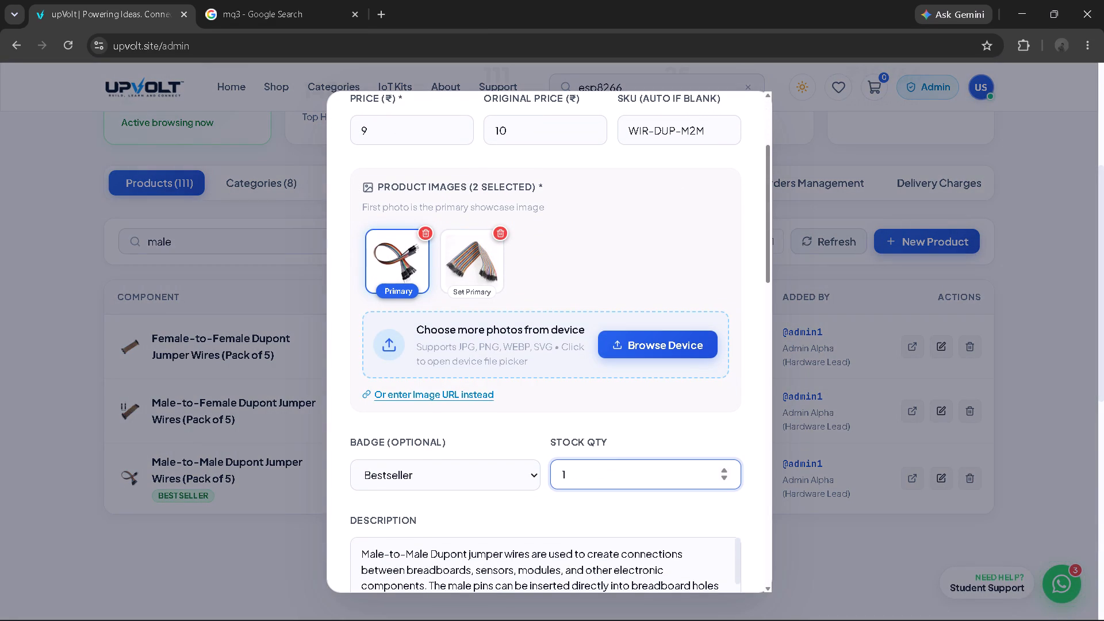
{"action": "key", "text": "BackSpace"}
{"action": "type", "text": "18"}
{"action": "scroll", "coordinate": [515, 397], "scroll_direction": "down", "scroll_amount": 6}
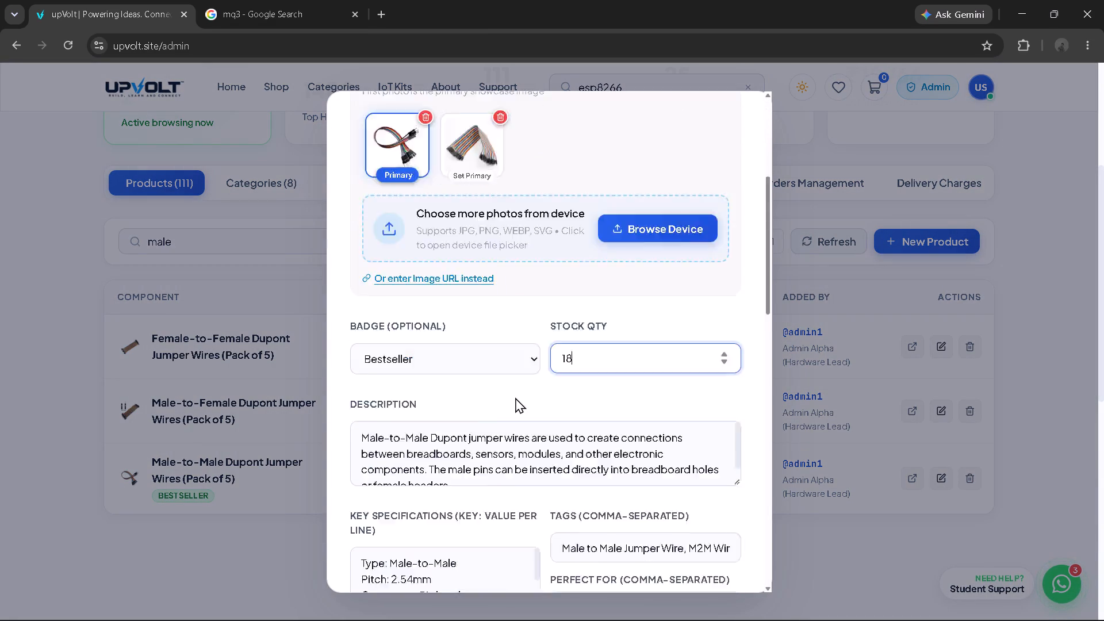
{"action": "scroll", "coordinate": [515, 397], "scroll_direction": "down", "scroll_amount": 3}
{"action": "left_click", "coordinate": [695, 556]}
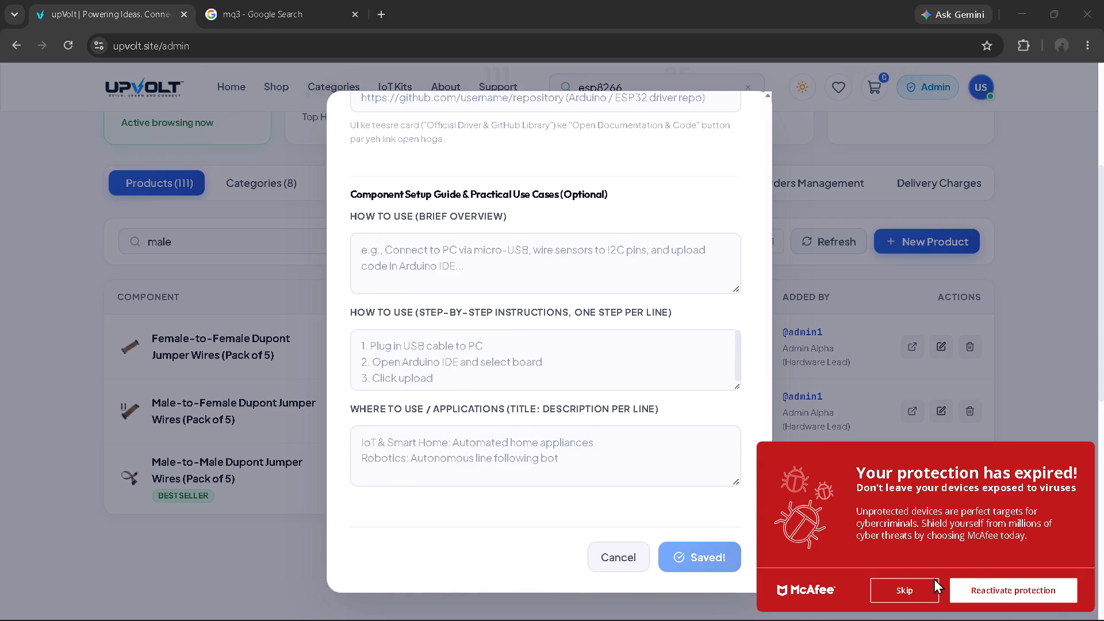
Skip the McAfee protection reactivation offer.
{"action": "left_click", "coordinate": [915, 586]}
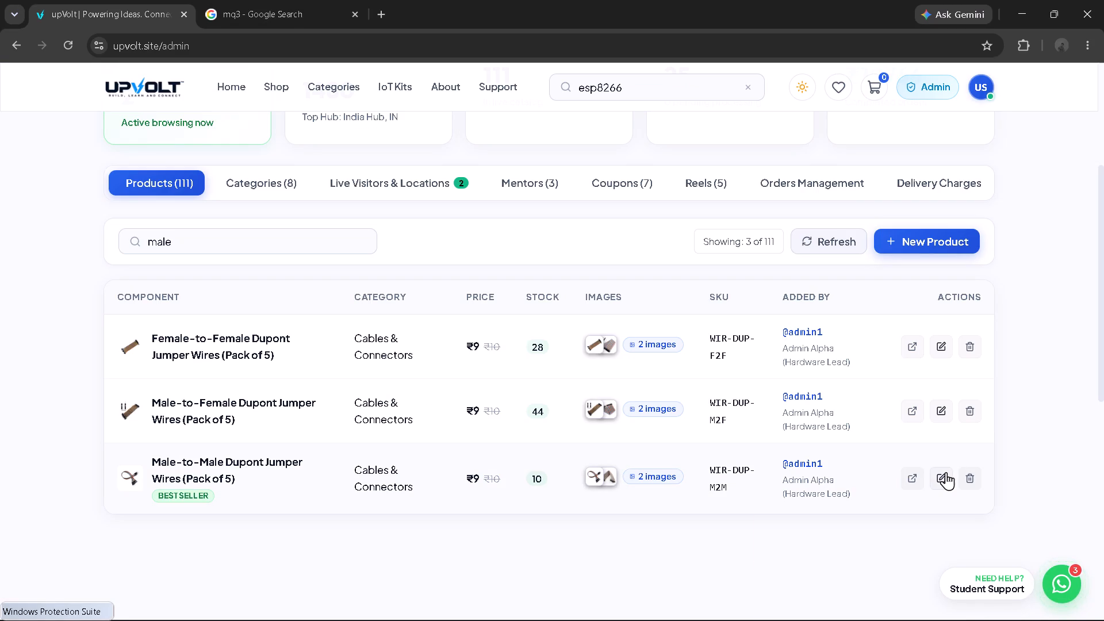
Set the stock quantity of the Male-to-Male Dupont Jumper Wires (Pack of 5) to 42 and save it to the database.
{"action": "left_click", "coordinate": [946, 473]}
{"action": "scroll", "coordinate": [679, 419], "scroll_direction": "down", "scroll_amount": 3}
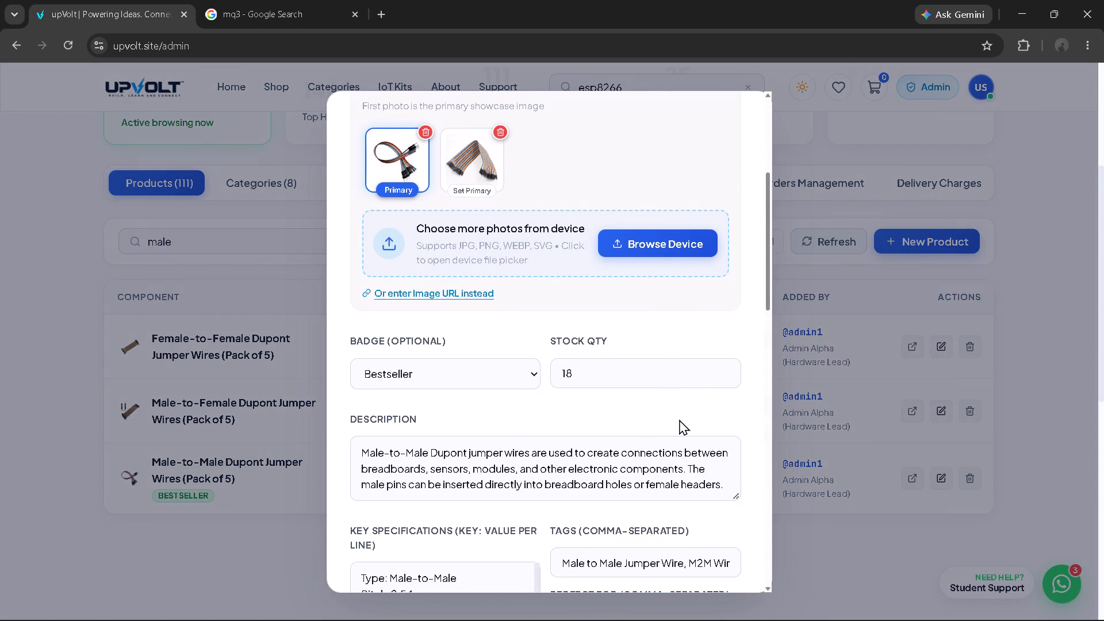
{"action": "left_click", "coordinate": [608, 368]}
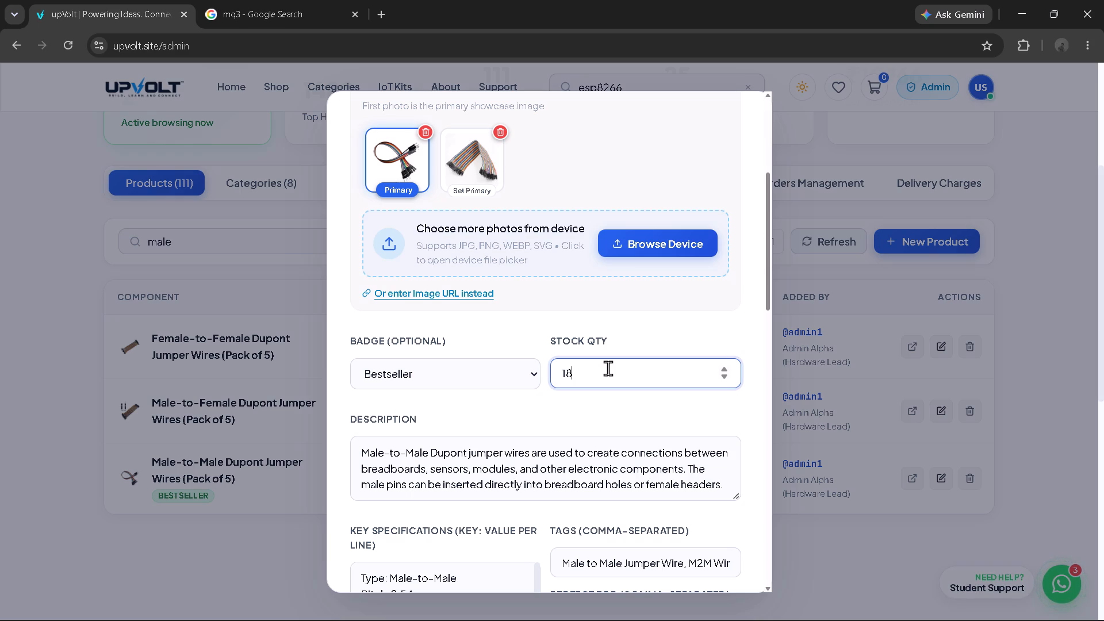
{"action": "key", "text": "BackSpace"}
{"action": "key", "text": "BackSpace"}
{"action": "type", "text": "42"}
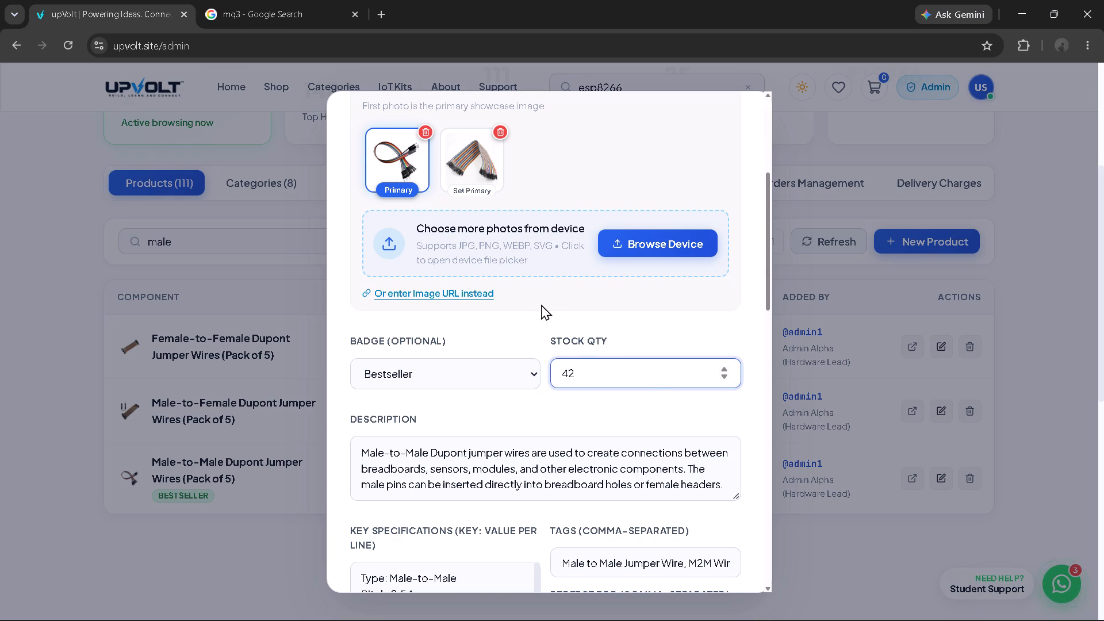
{"action": "scroll", "coordinate": [541, 304], "scroll_direction": "down", "scroll_amount": 10}
{"action": "left_click", "coordinate": [676, 543]}
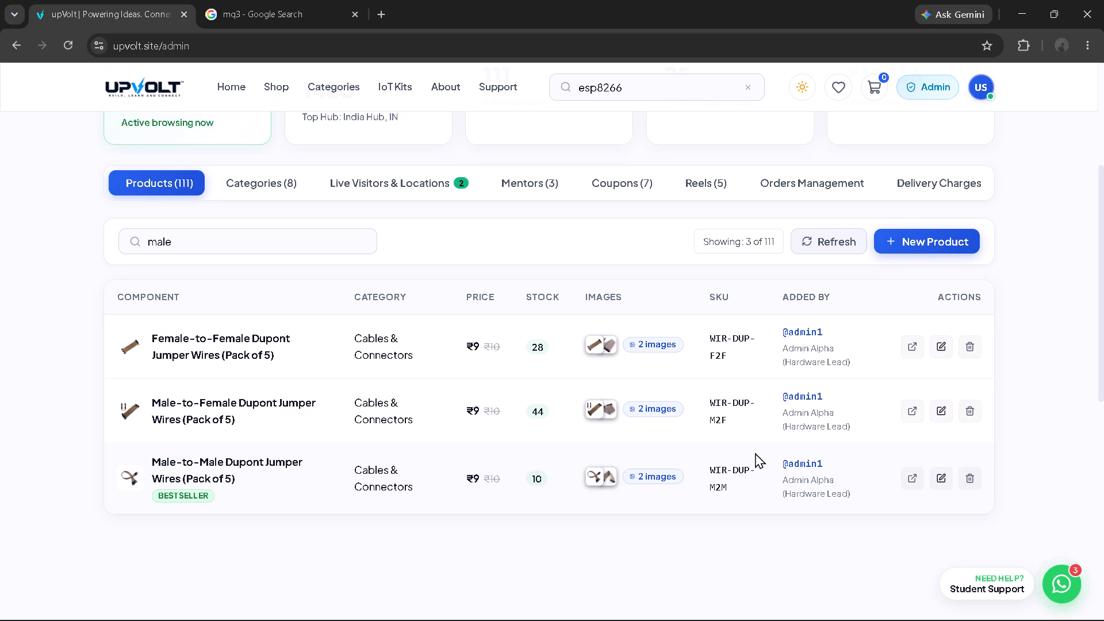
Set the stock quantity of the Male-to-Female Dupont Jumper Wires (Pack of 5) to 52 and save it to the database.
{"action": "left_click", "coordinate": [936, 403]}
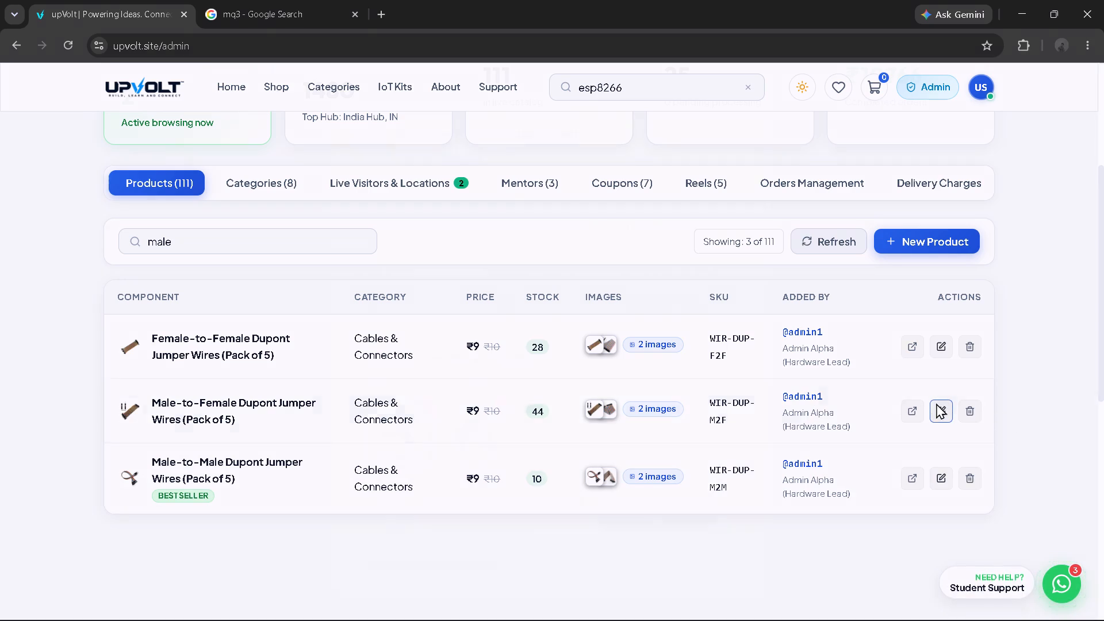
{"action": "scroll", "coordinate": [535, 328], "scroll_direction": "down", "scroll_amount": 3}
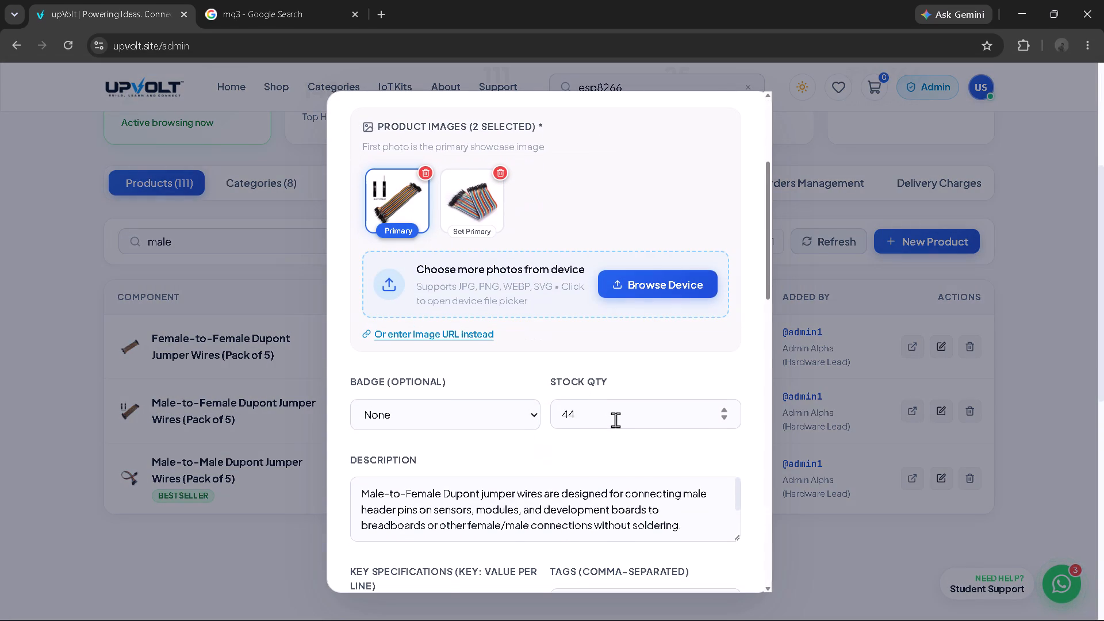
{"action": "left_click", "coordinate": [615, 419]}
{"action": "key", "text": "BackSpace"}
{"action": "key", "text": "BackSpace"}
{"action": "key", "text": "BackSpace"}
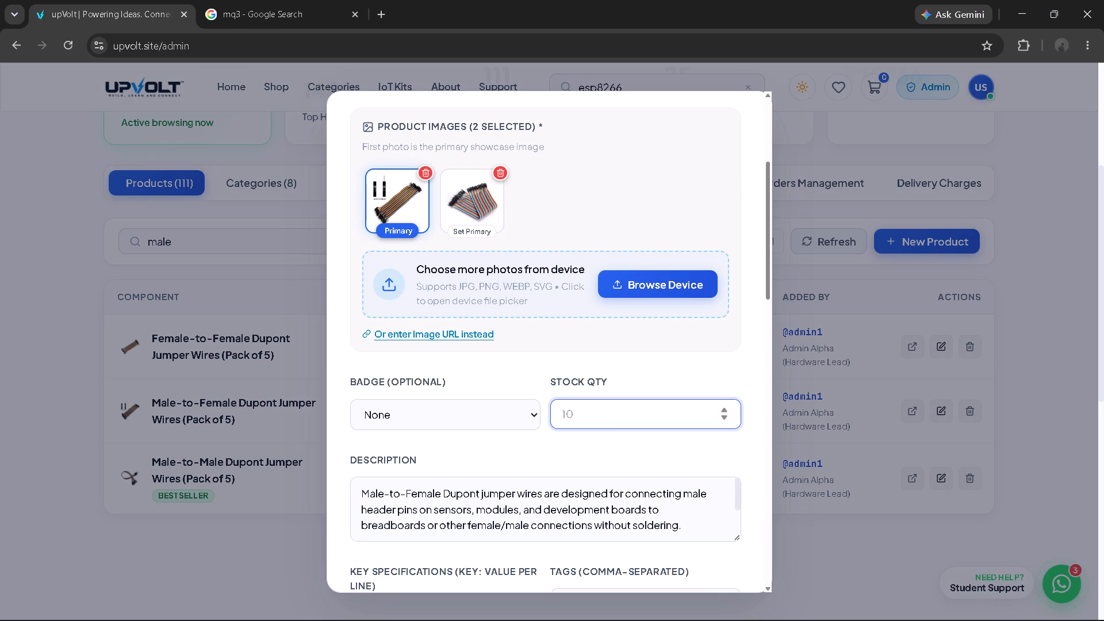
{"action": "type", "text": "52"}
{"action": "scroll", "coordinate": [597, 350], "scroll_direction": "down", "scroll_amount": 7}
{"action": "left_click", "coordinate": [654, 551]}
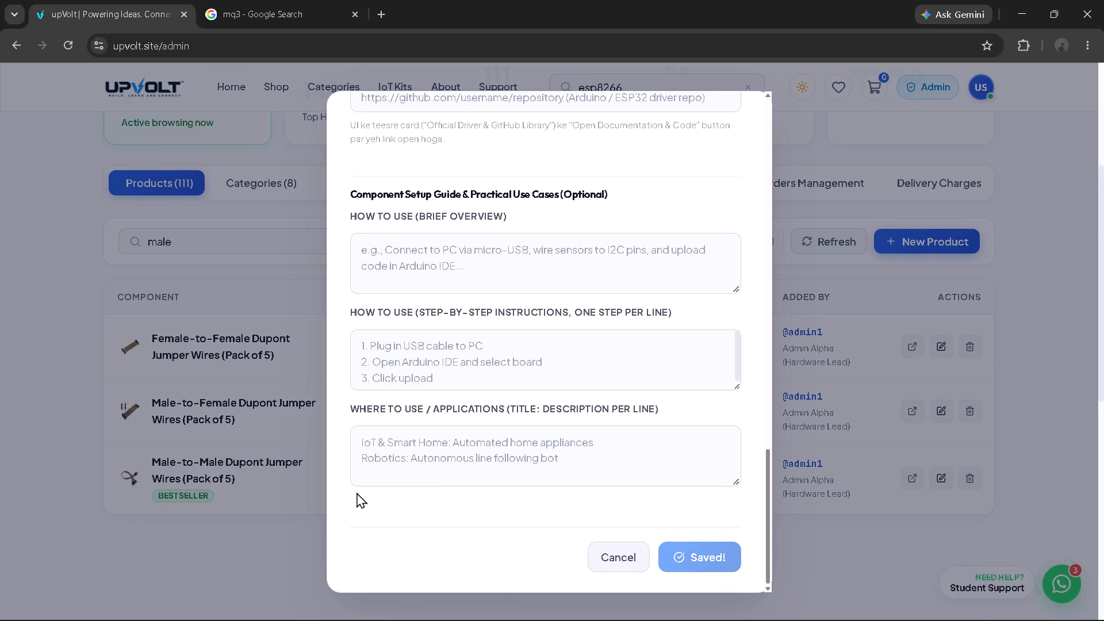
Replace the product list search with "dht".
{"action": "left_click", "coordinate": [295, 240]}
{"action": "key", "text": "BackSpace"}
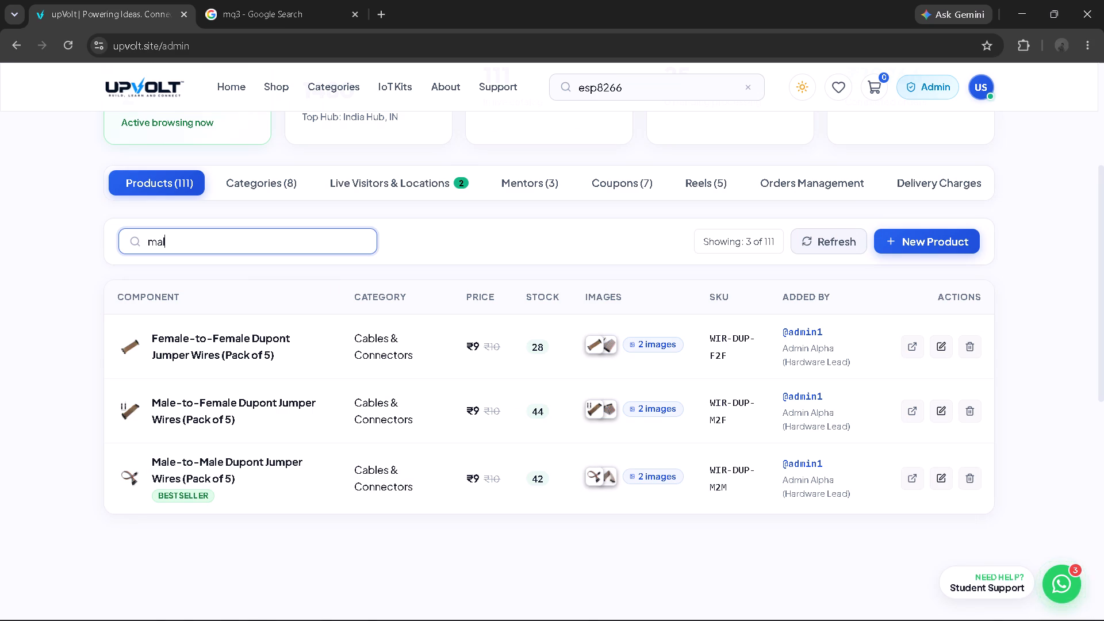
{"action": "key", "text": "BackSpace"}
{"action": "key", "text": "BackSpace"}
{"action": "key", "text": "BackSpace"}
{"action": "key", "text": "BackSpace"}
{"action": "type", "text": "dht"}
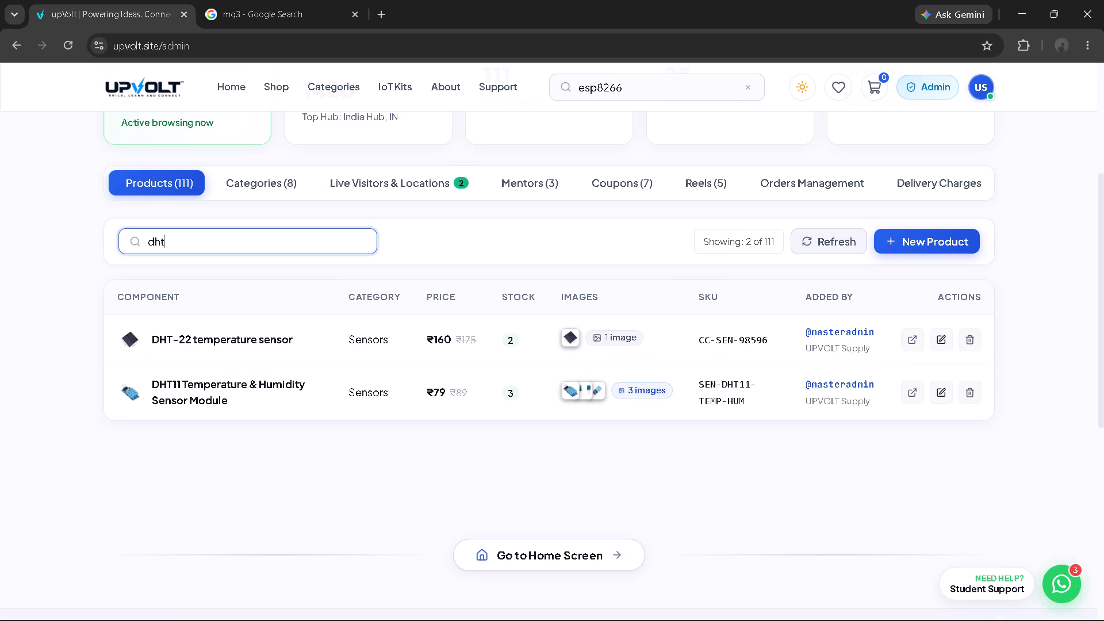
Set the stock quantity of the DHT11 Temperature & Humidity Sensor Module to 5 and save it to the database.
{"action": "left_click", "coordinate": [944, 392]}
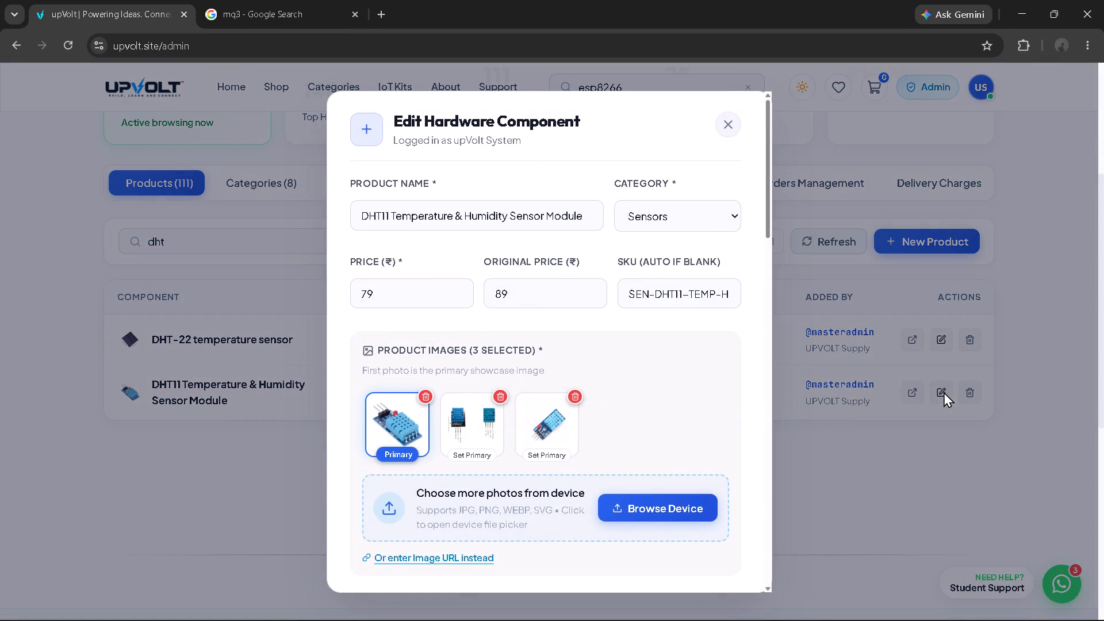
{"action": "scroll", "coordinate": [565, 387], "scroll_direction": "down", "scroll_amount": 2}
{"action": "left_click", "coordinate": [581, 459]}
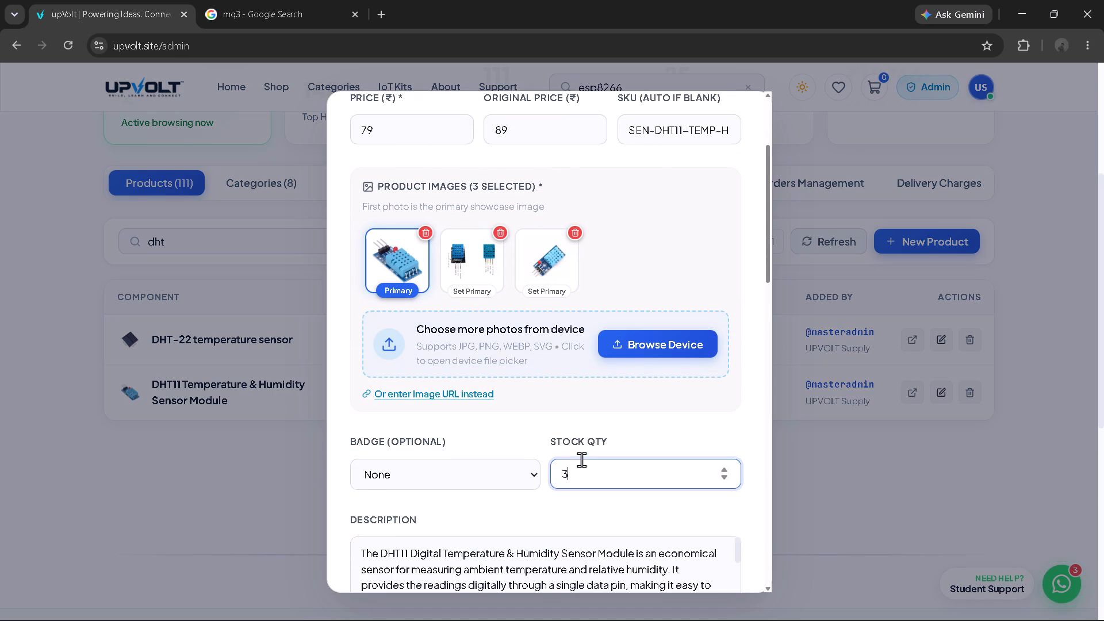
{"action": "key", "text": "BackSpace"}
{"action": "key", "text": "5"}
{"action": "scroll", "coordinate": [542, 403], "scroll_direction": "down", "scroll_amount": 11}
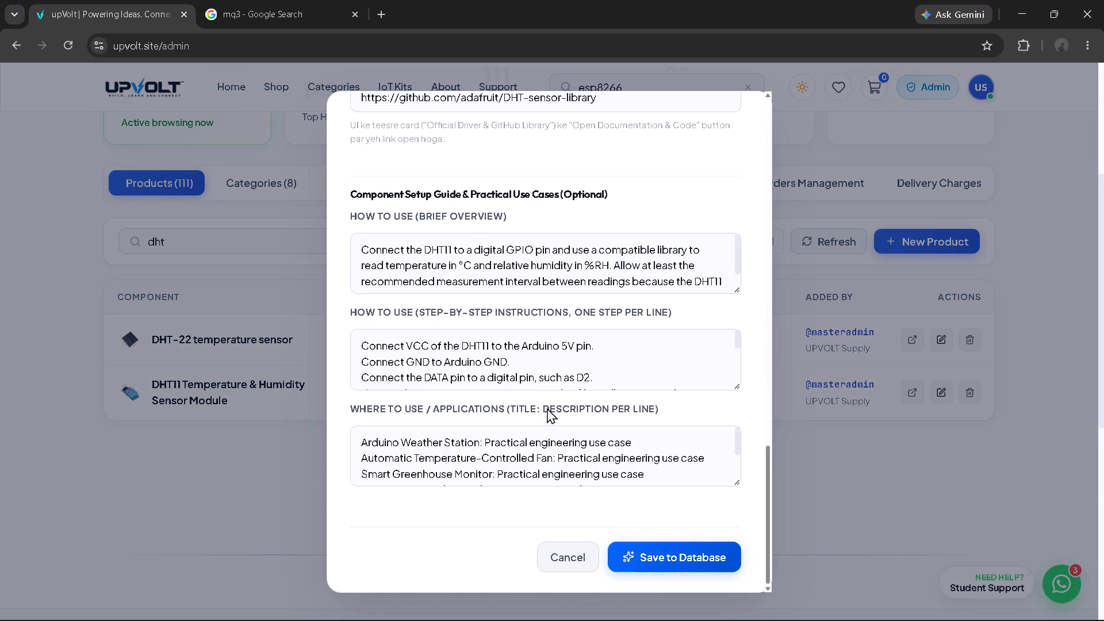
{"action": "left_click", "coordinate": [658, 549]}
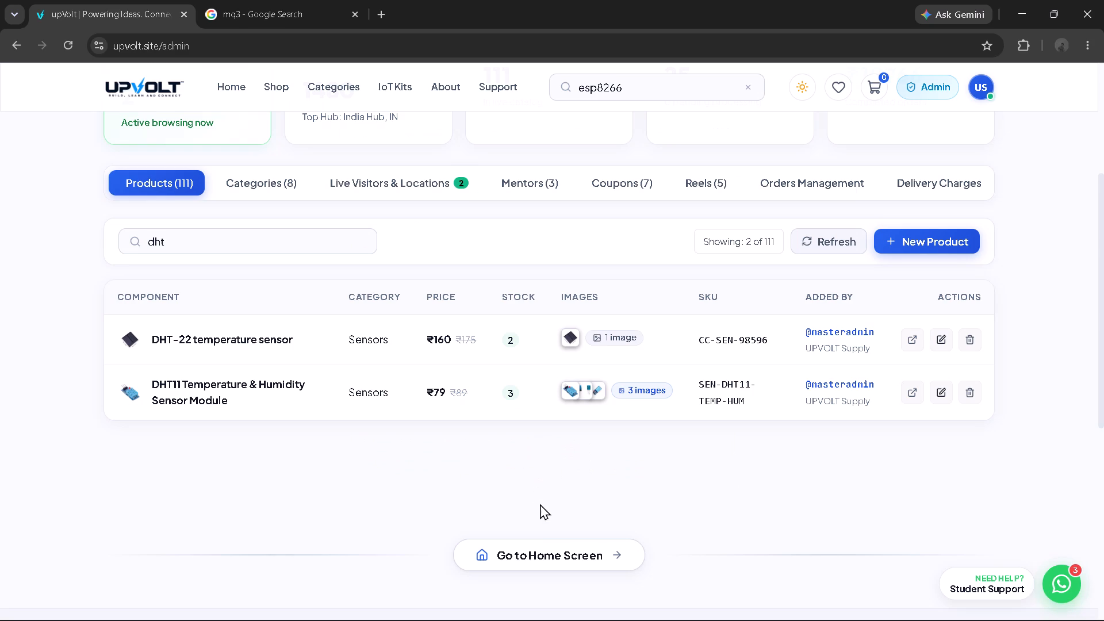
Replace the product list search with "servo".
{"action": "left_click", "coordinate": [275, 239]}
{"action": "key", "text": "BackSpace"}
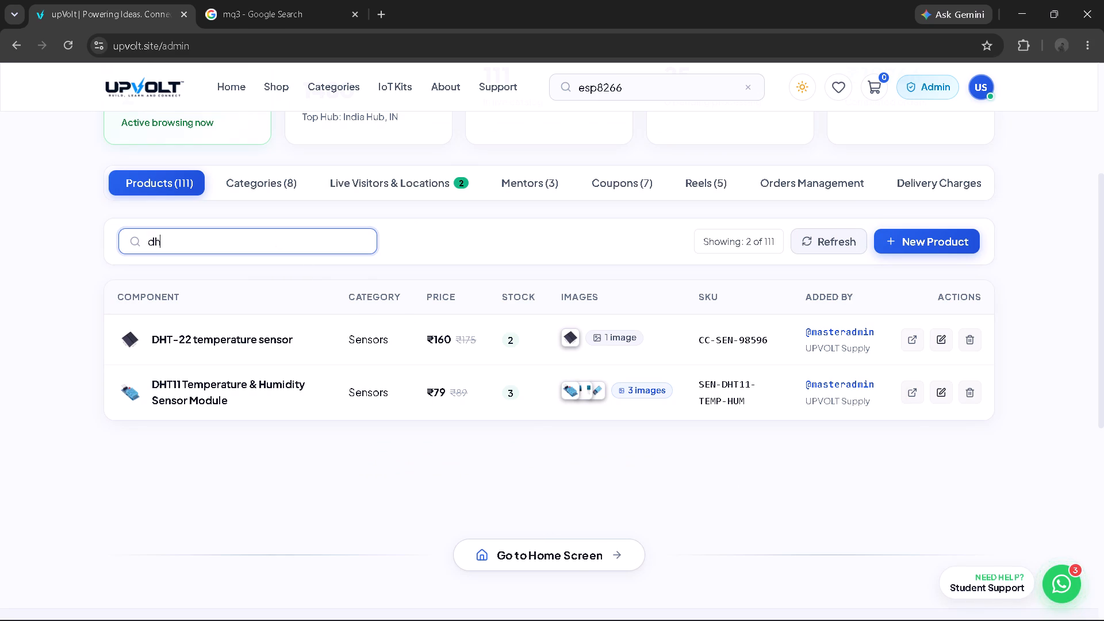
{"action": "key", "text": "BackSpace"}
{"action": "key", "text": "BackSpace"}
{"action": "key", "text": "BackSpace"}
{"action": "type", "text": "servo"}
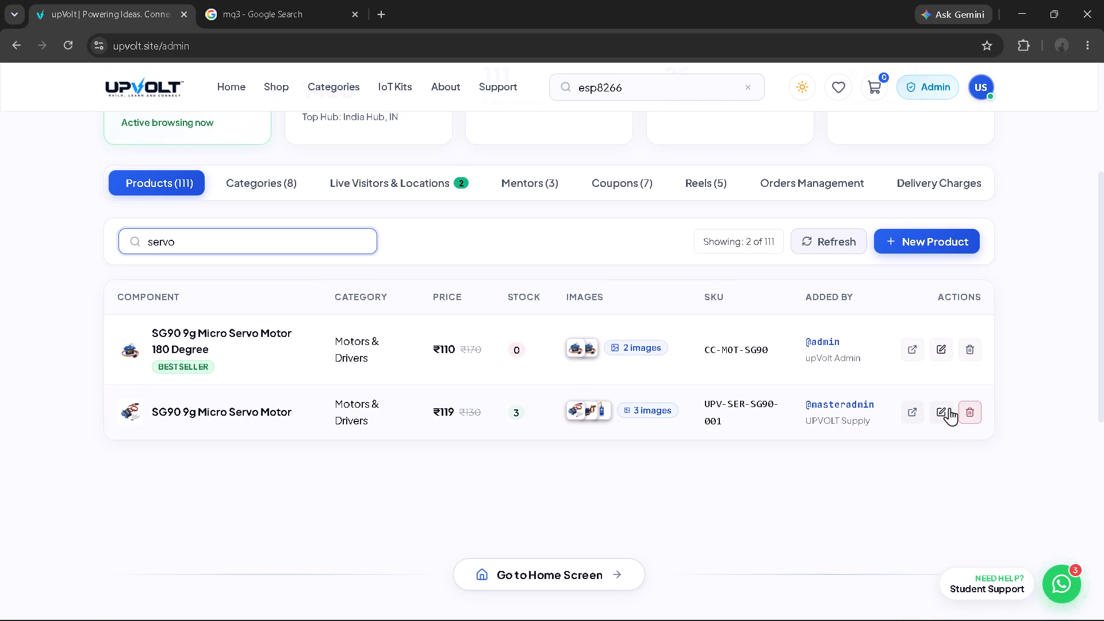
Set the stock quantity of the SG90 9g Micro Servo Motor with SKU UPV-SER-SG90-001 to 7 and save it to the database.
{"action": "left_click", "coordinate": [942, 408]}
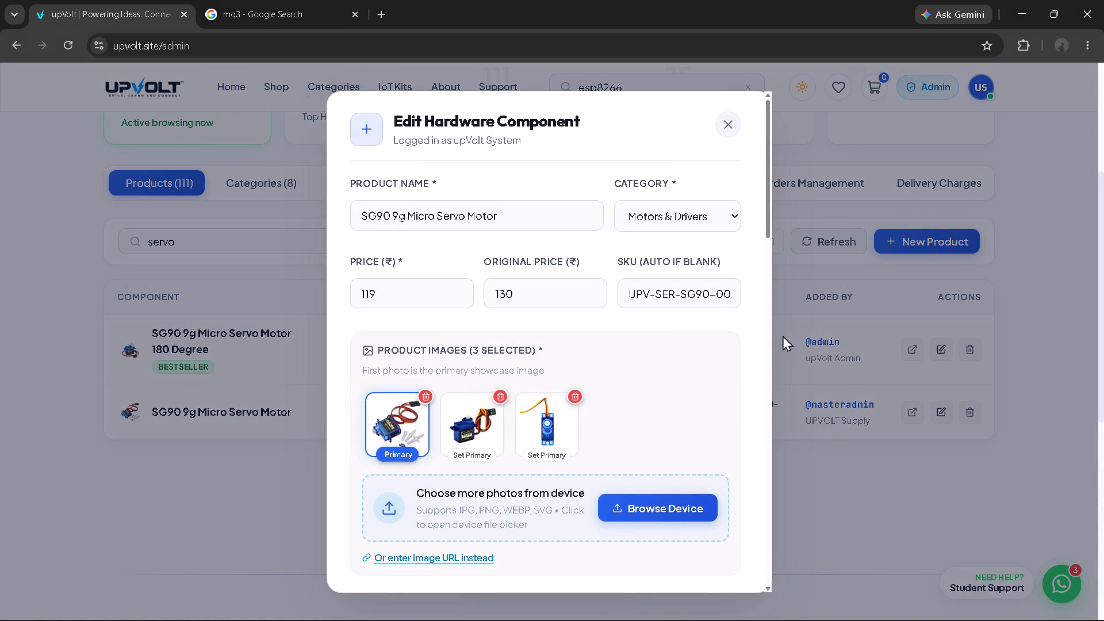
{"action": "scroll", "coordinate": [666, 367], "scroll_direction": "down", "scroll_amount": 2}
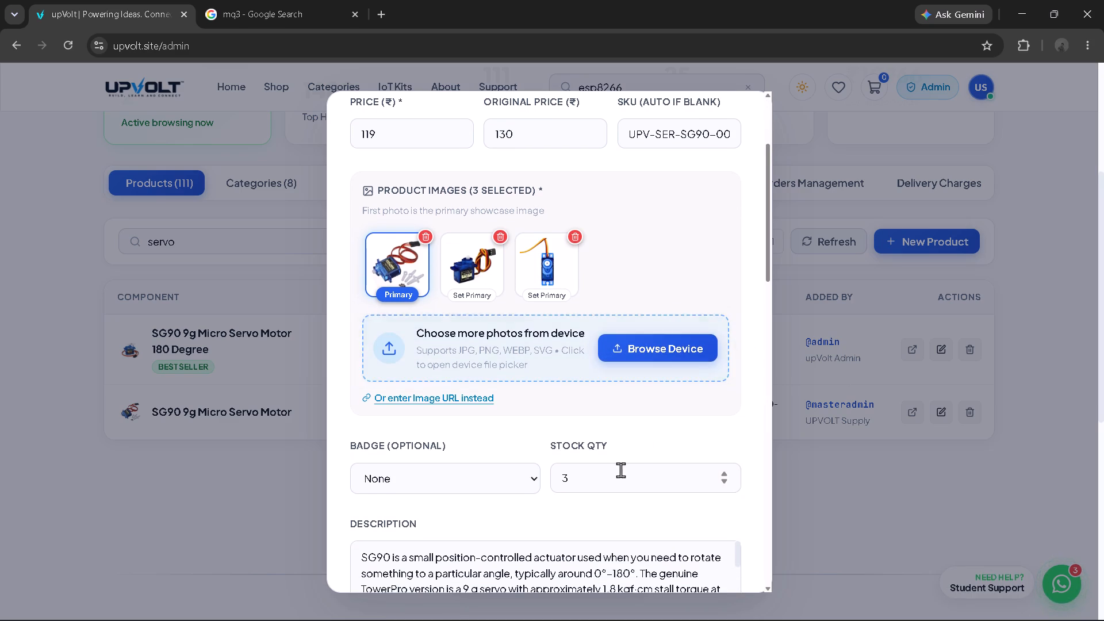
{"action": "left_click", "coordinate": [617, 478]}
{"action": "key", "text": "BackSpace"}
{"action": "key", "text": "7"}
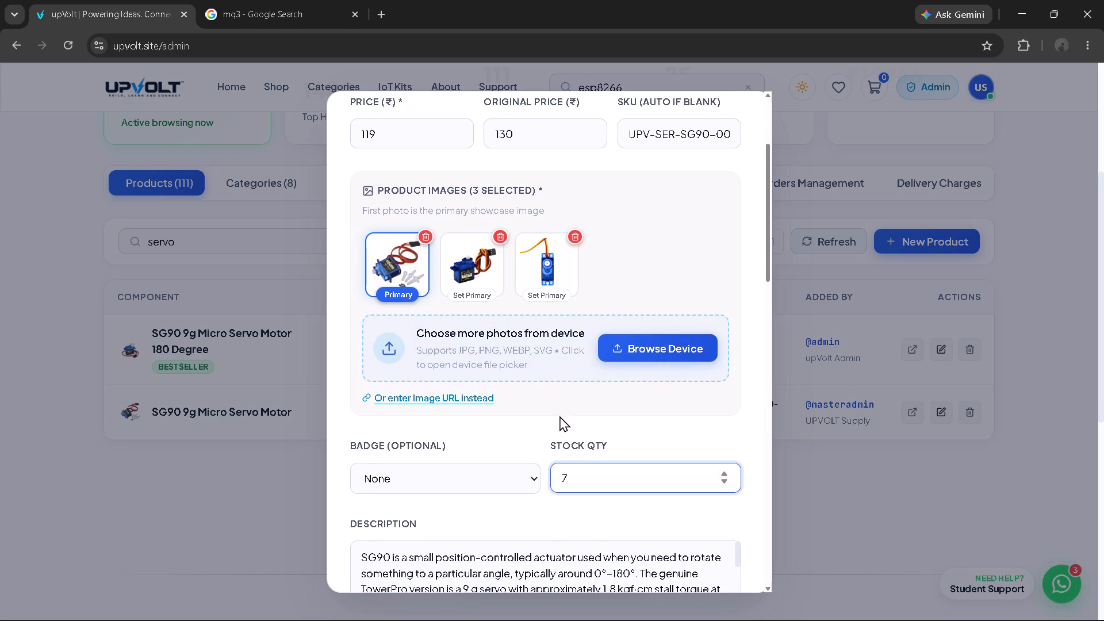
{"action": "scroll", "coordinate": [559, 416], "scroll_direction": "down", "scroll_amount": 9}
{"action": "left_click", "coordinate": [645, 544]}
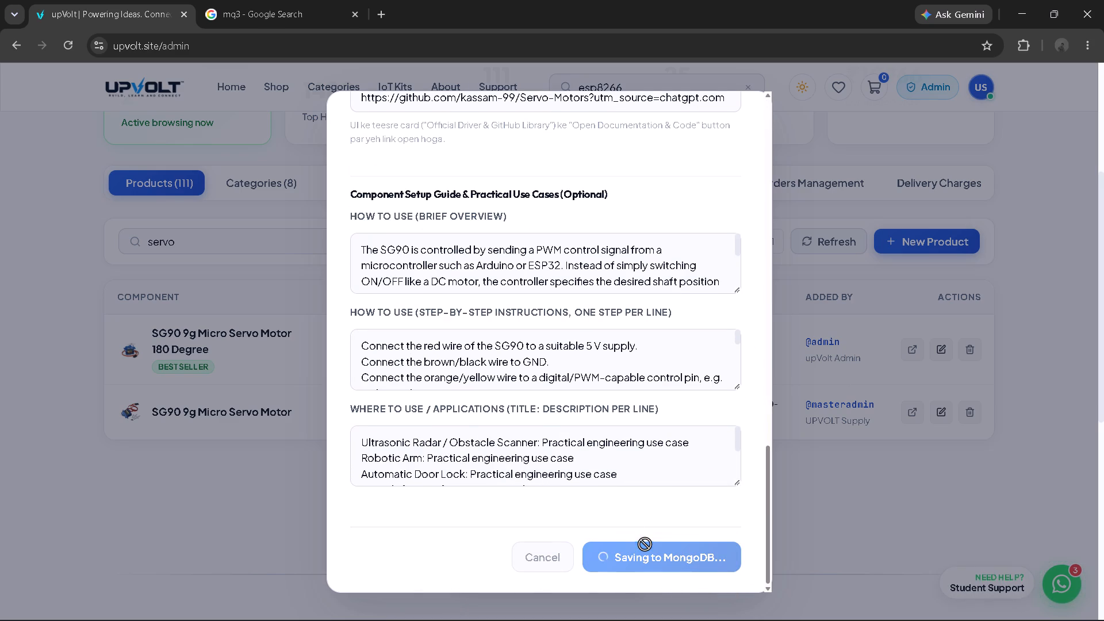
Replace the product list search with "oled".
{"action": "left_click", "coordinate": [195, 239]}
{"action": "key", "text": "BackSpace"}
{"action": "key", "text": "BackSpace"}
{"action": "key", "text": "BackSpace"}
{"action": "key", "text": "BackSpace"}
{"action": "key", "text": "BackSpace"}
{"action": "key", "text": "BackSpace"}
{"action": "key", "text": "BackSpace"}
{"action": "key", "text": "BackSpace"}
{"action": "key", "text": "BackSpace"}
{"action": "key", "text": "BackSpace"}
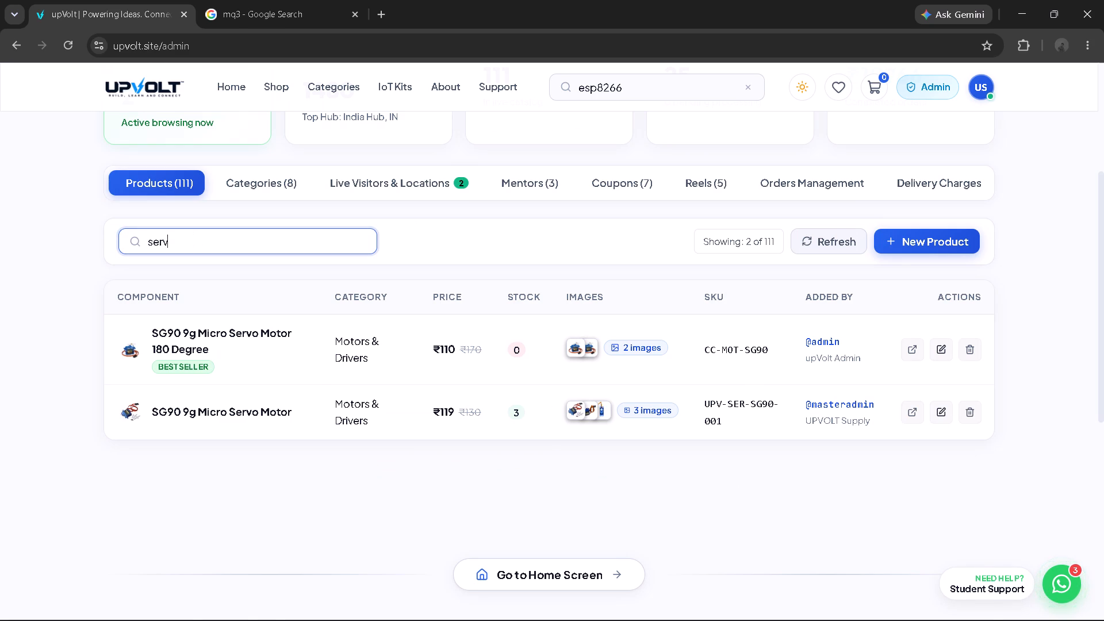
{"action": "type", "text": "oled"}
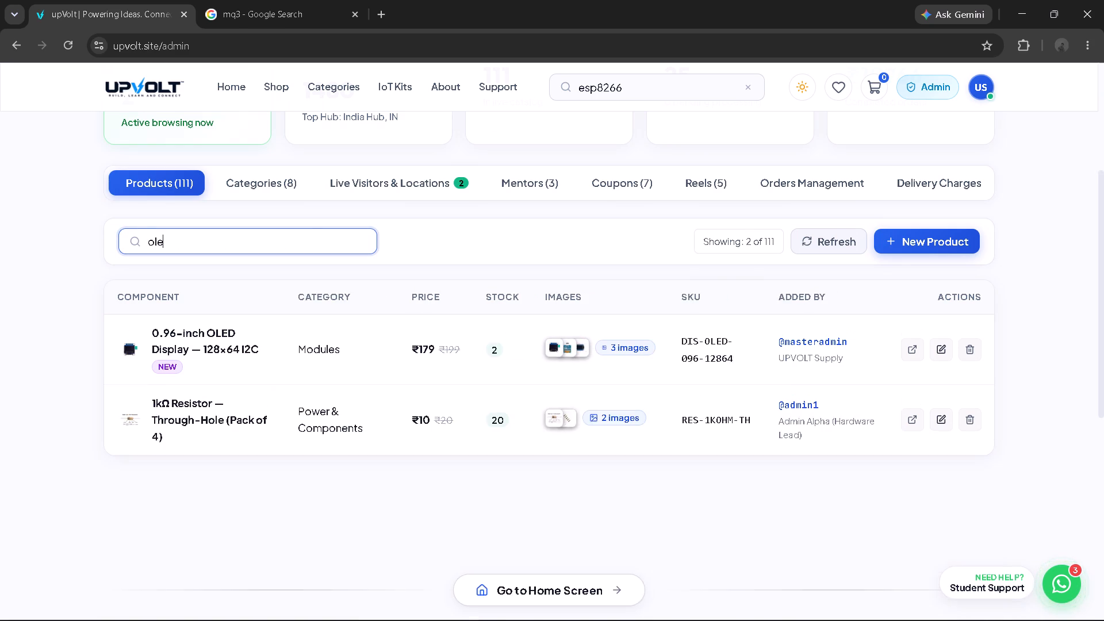
Set the stock quantity of the 0.96-inch OLED Display (128×64 I2C) to 5 and save it to the database.
{"action": "left_click", "coordinate": [939, 348]}
{"action": "scroll", "coordinate": [543, 335], "scroll_direction": "down", "scroll_amount": 3}
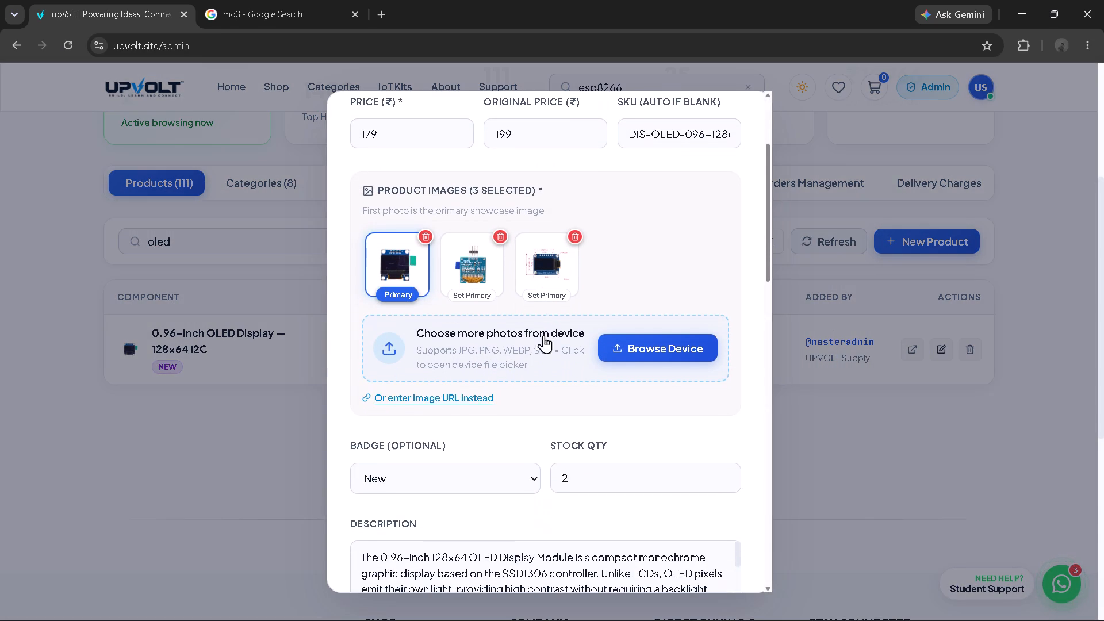
{"action": "left_click", "coordinate": [571, 473]}
{"action": "key", "text": "BackSpace"}
{"action": "key", "text": "5"}
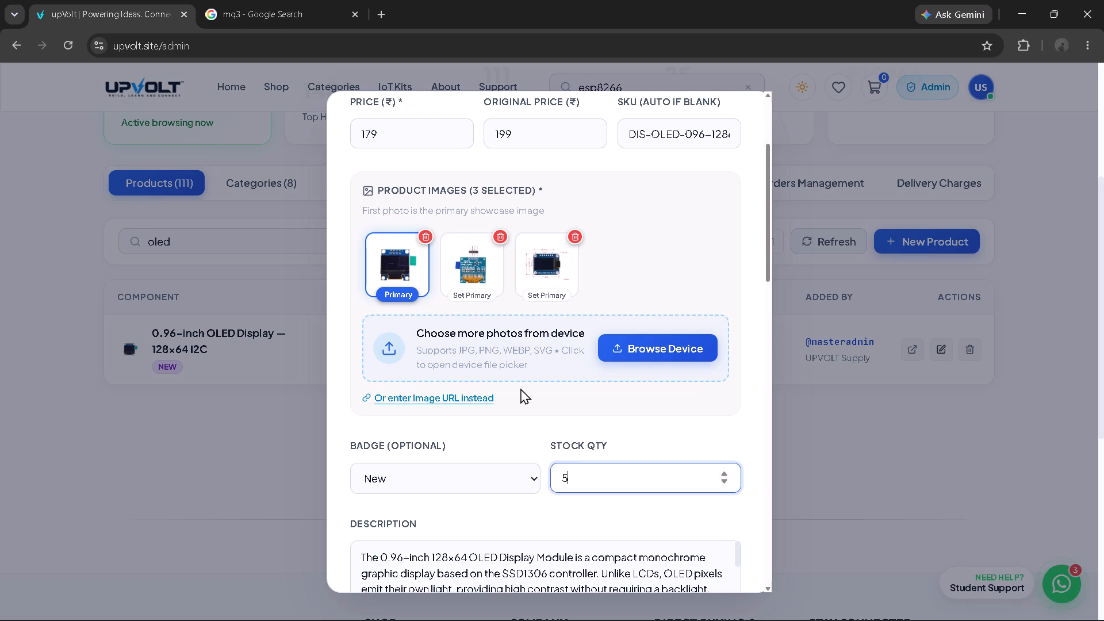
{"action": "scroll", "coordinate": [512, 402], "scroll_direction": "down", "scroll_amount": 10}
{"action": "left_click", "coordinate": [642, 558]}
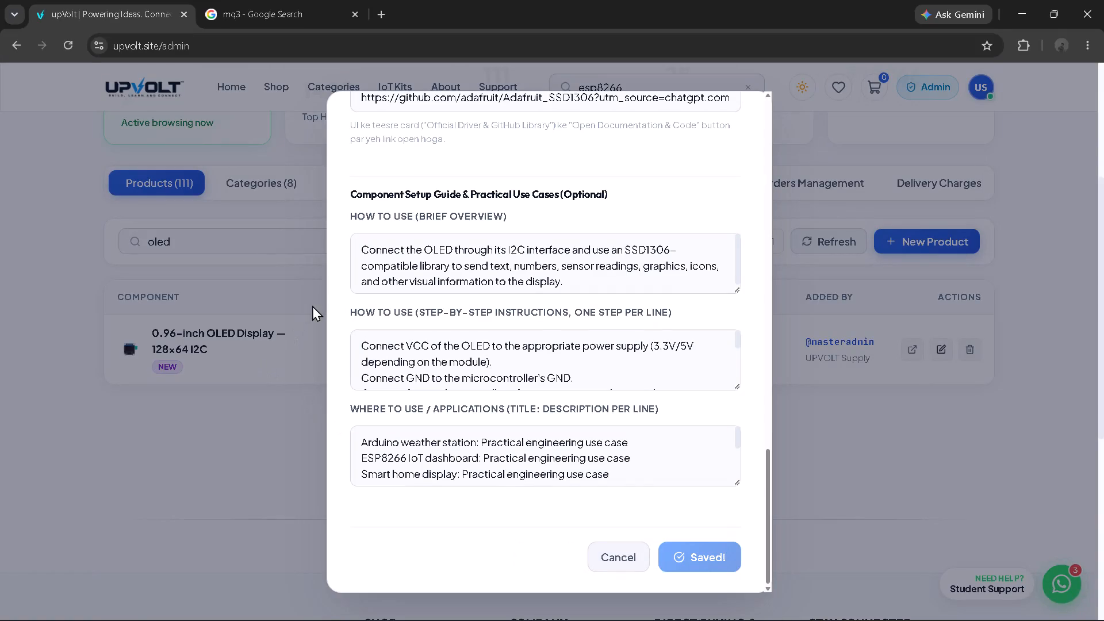
Replace the product list search with "bo".
{"action": "left_click", "coordinate": [242, 240]}
{"action": "key", "text": "BackSpace"}
{"action": "key", "text": "BackSpace"}
{"action": "key", "text": "BackSpace"}
{"action": "key", "text": "BackSpace"}
{"action": "key", "text": "BackSpace"}
{"action": "key", "text": "BackSpace"}
{"action": "key", "text": "BackSpace"}
{"action": "key", "text": "BackSpace"}
{"action": "key", "text": "BackSpace"}
{"action": "key", "text": "BackSpace"}
{"action": "key", "text": "BackSpace"}
{"action": "key", "text": "BackSpace"}
{"action": "key", "text": "BackSpace"}
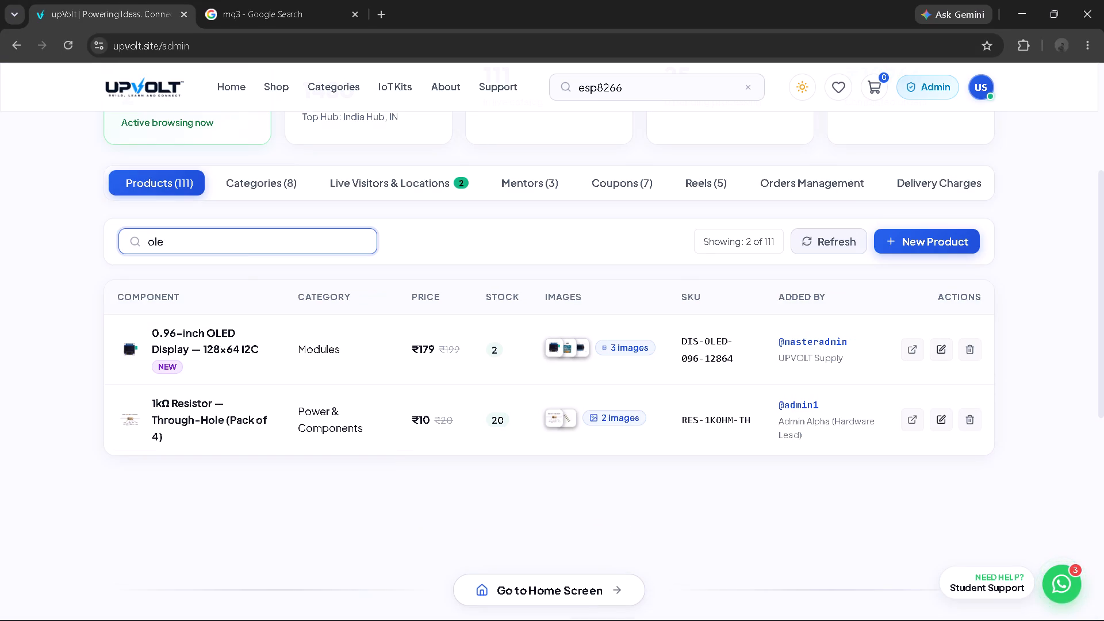
{"action": "type", "text": "bo"}
{"action": "key", "text": "space"}
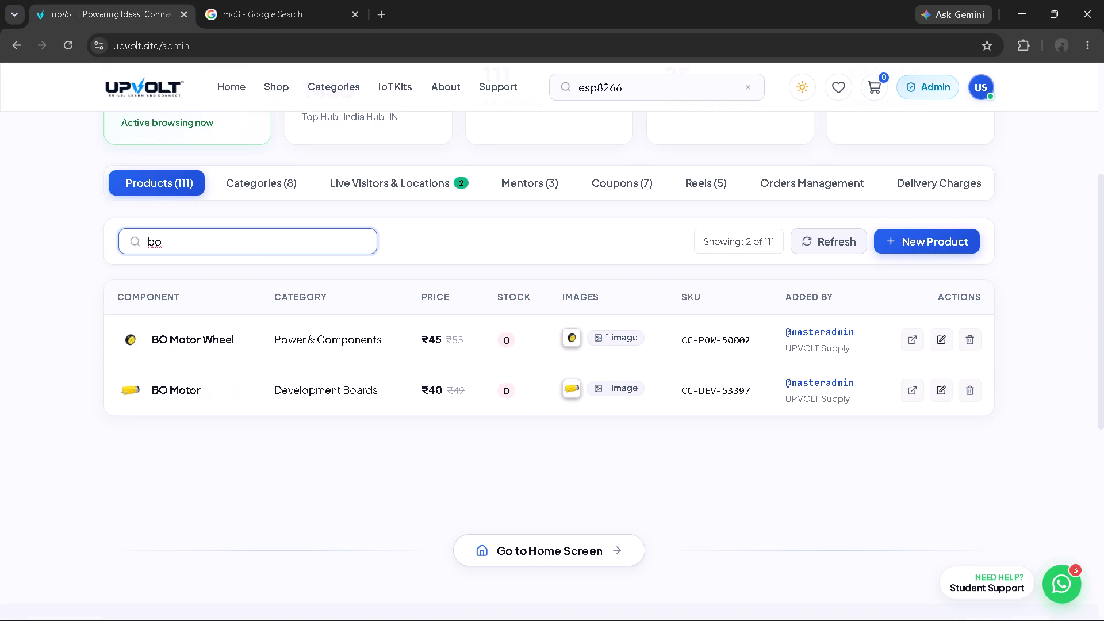
Set the stock quantity of the BO Motor to 2 and save it to the database.
{"action": "left_click", "coordinate": [944, 396]}
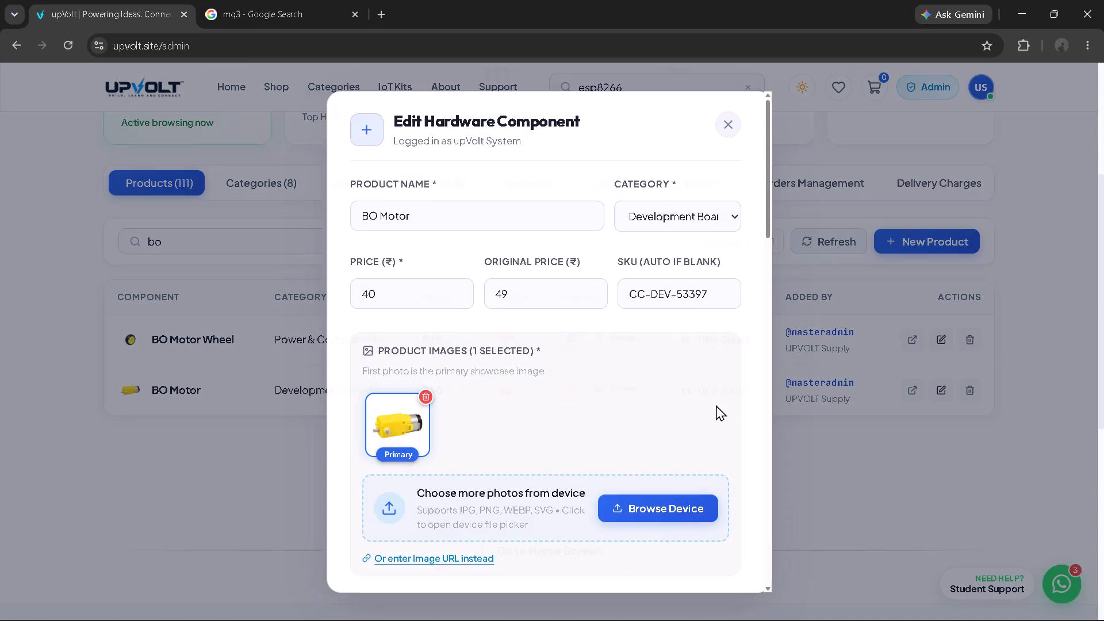
{"action": "scroll", "coordinate": [687, 409], "scroll_direction": "down", "scroll_amount": 3}
{"action": "left_click", "coordinate": [620, 379]}
{"action": "key", "text": "BackSpace"}
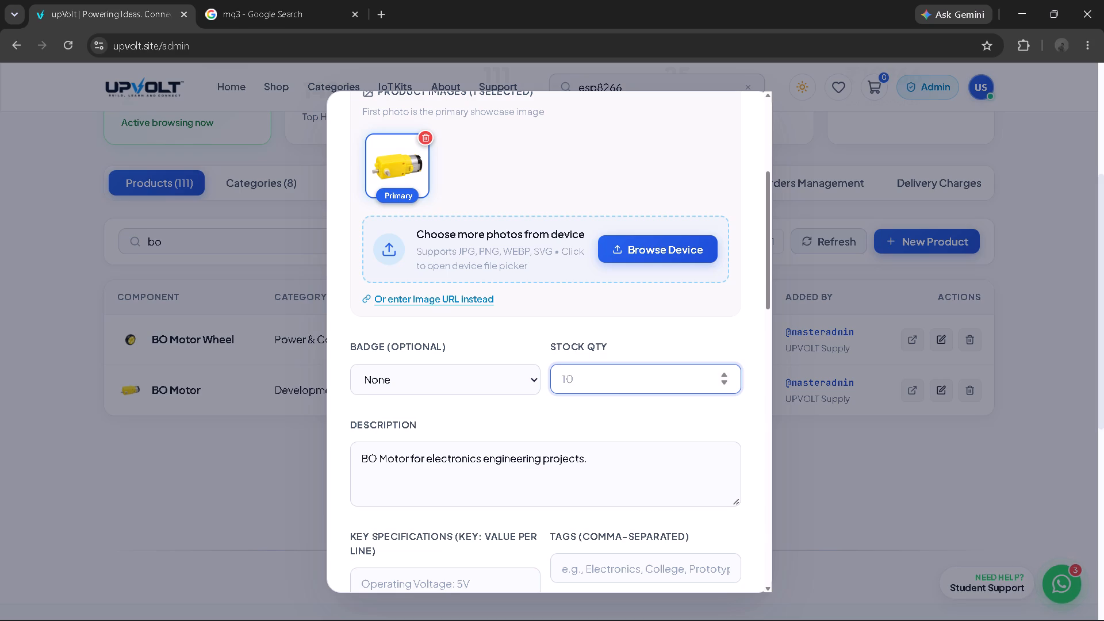
{"action": "key", "text": "2"}
{"action": "scroll", "coordinate": [543, 309], "scroll_direction": "down", "scroll_amount": 9}
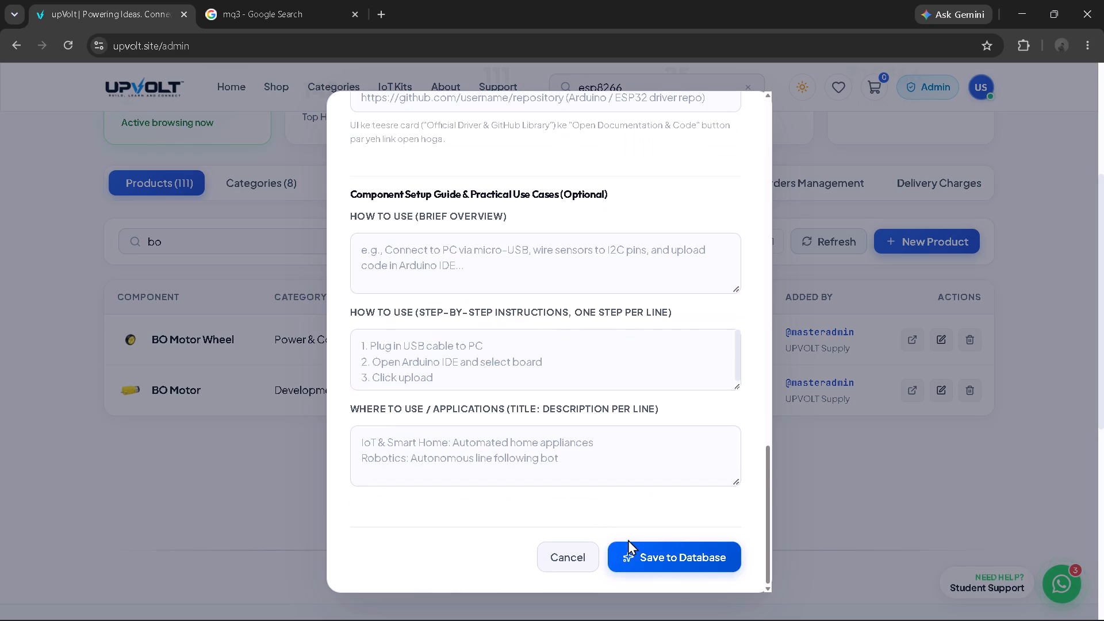
{"action": "left_click", "coordinate": [659, 549]}
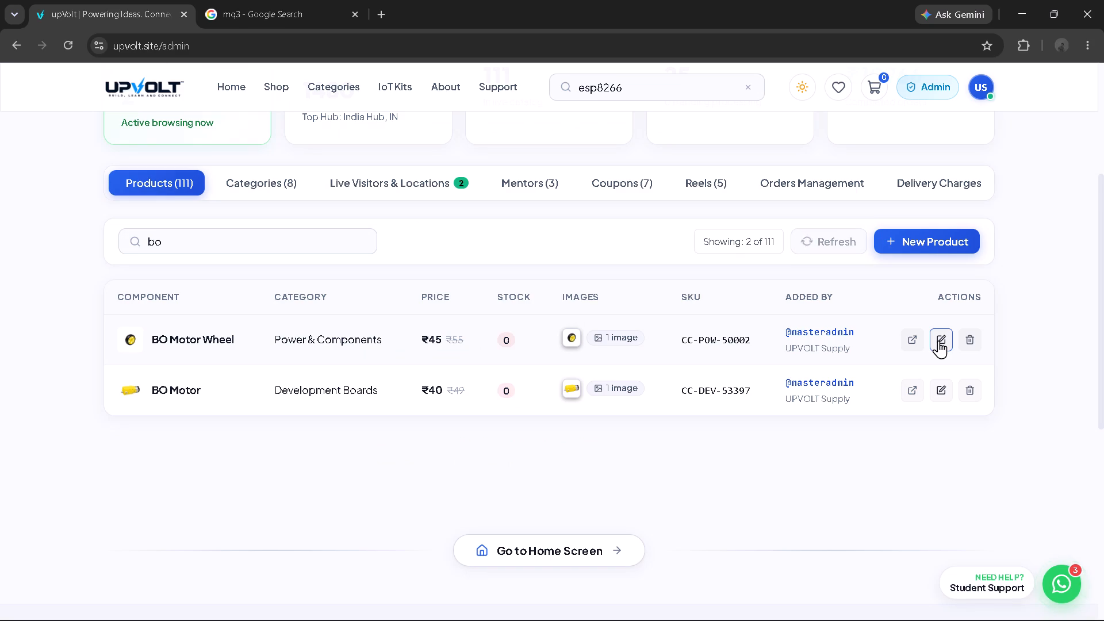
Set the stock quantity of the BO Motor Wheel to 2 and save it to the database.
{"action": "left_click", "coordinate": [938, 340]}
{"action": "scroll", "coordinate": [608, 354], "scroll_direction": "down", "scroll_amount": 3}
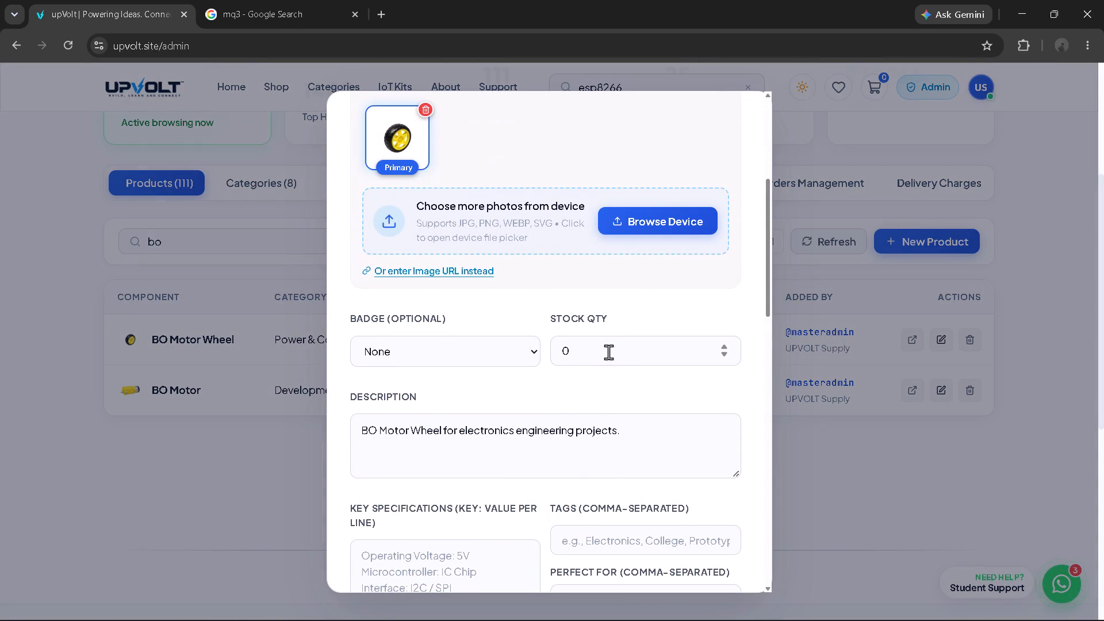
{"action": "left_click", "coordinate": [608, 352]}
{"action": "key", "text": "BackSpace"}
{"action": "key", "text": "2"}
{"action": "scroll", "coordinate": [532, 289], "scroll_direction": "down", "scroll_amount": 10}
{"action": "left_click", "coordinate": [674, 550]}
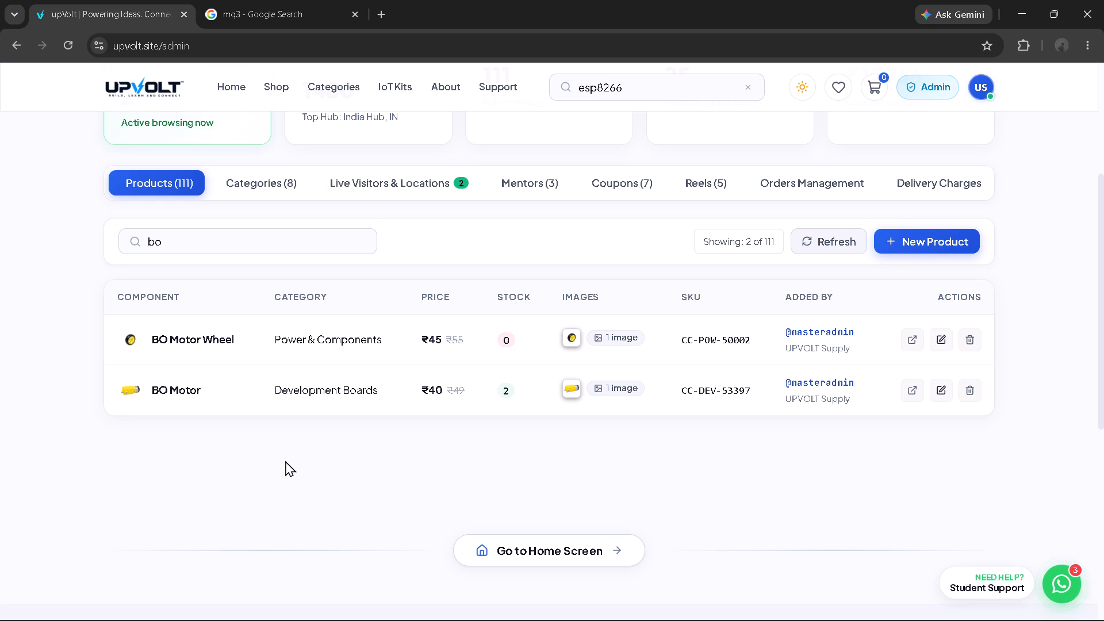
Open the UpVolt Manager site at upvolt-manager.onrender.com in a new browser tab.
{"action": "left_click", "coordinate": [378, 7]}
{"action": "type", "text": "up"}
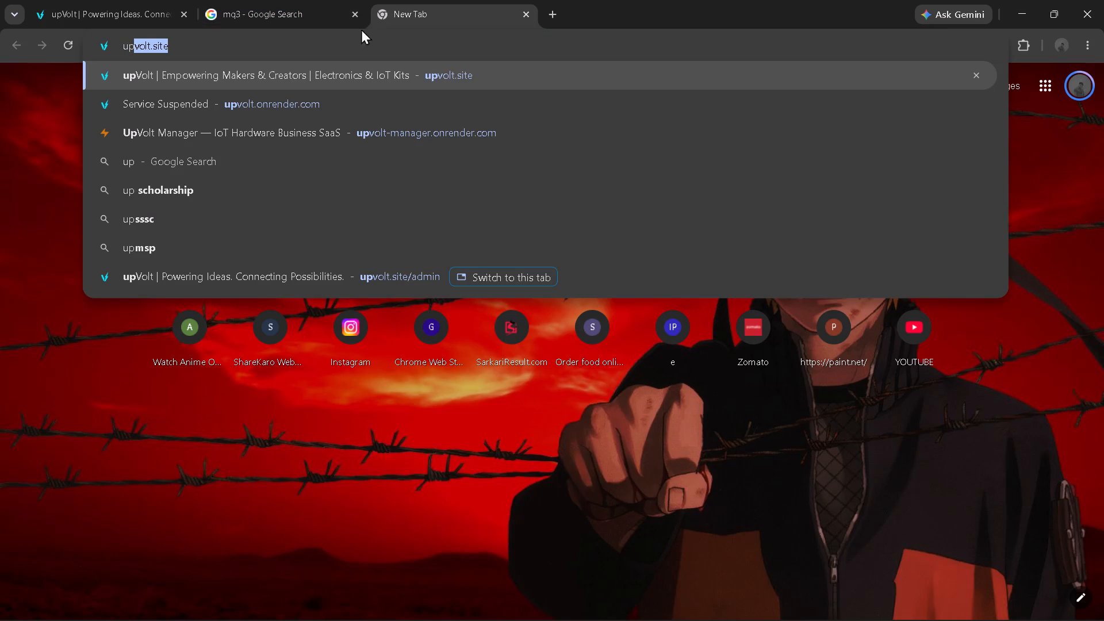
{"action": "left_click", "coordinate": [298, 141]}
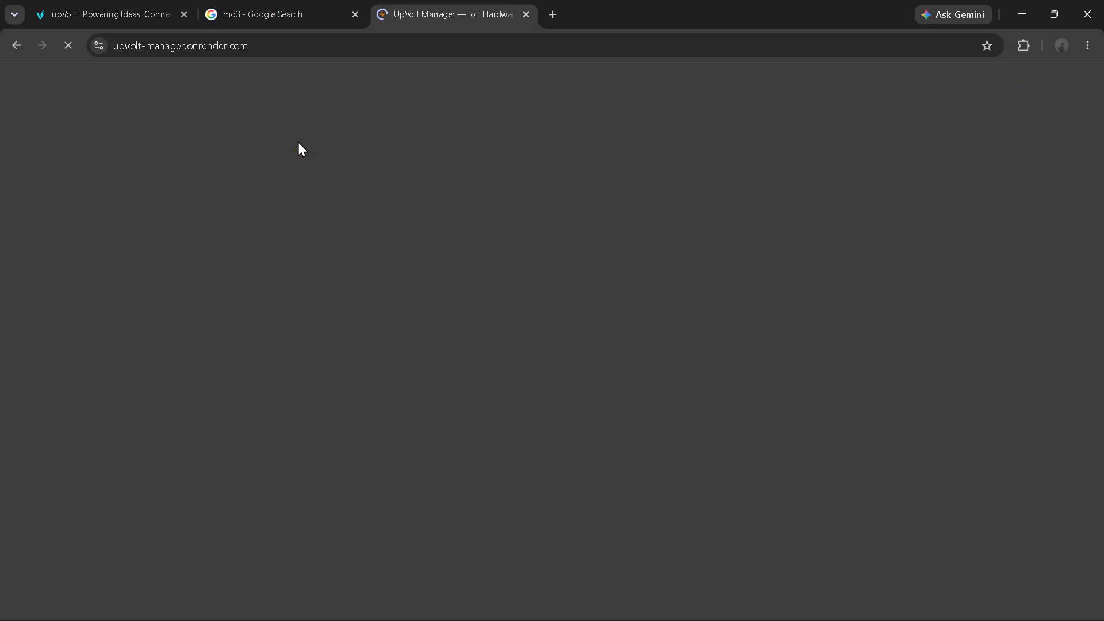
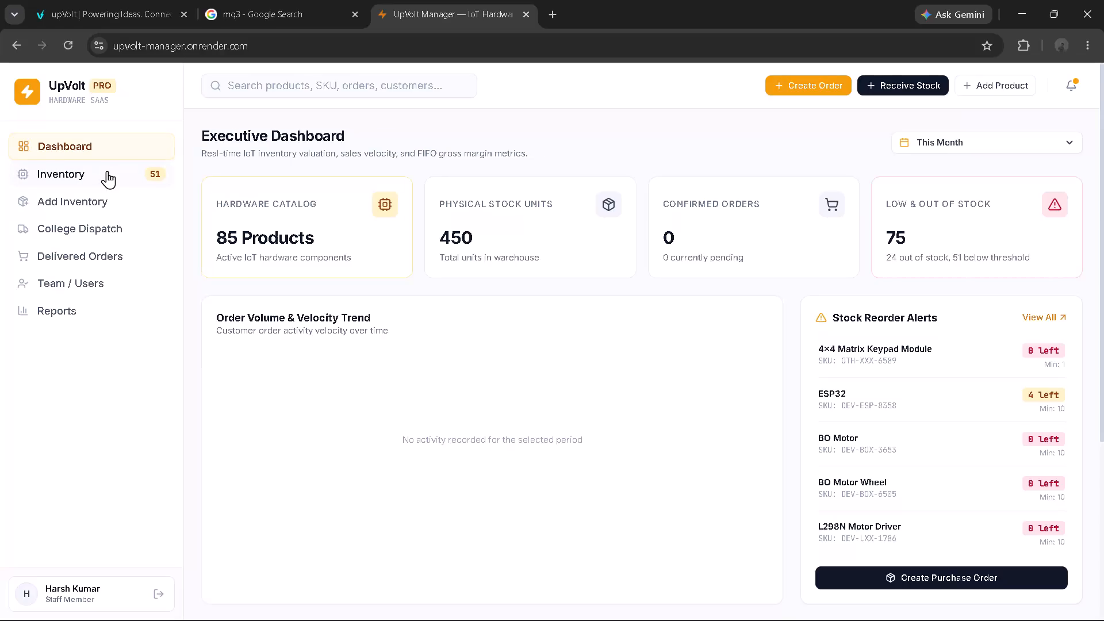
Search the UpVolt Manager inventory for "bo mo" to examine the BO motor entries.
{"action": "left_click", "coordinate": [362, 190]}
{"action": "type", "text": "bo"}
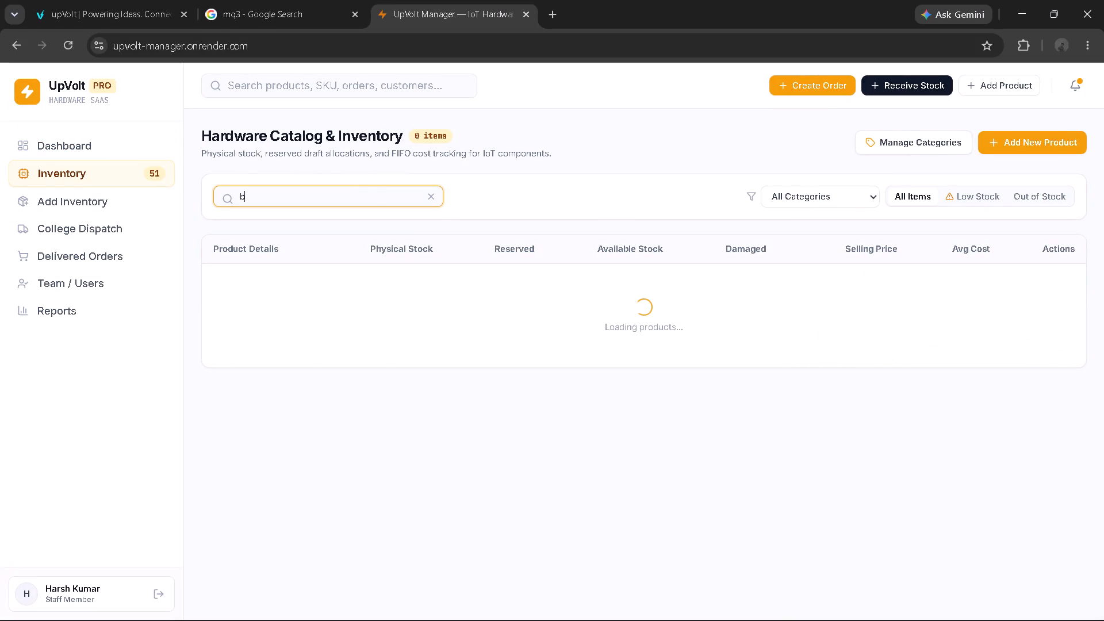
{"action": "key", "text": "space"}
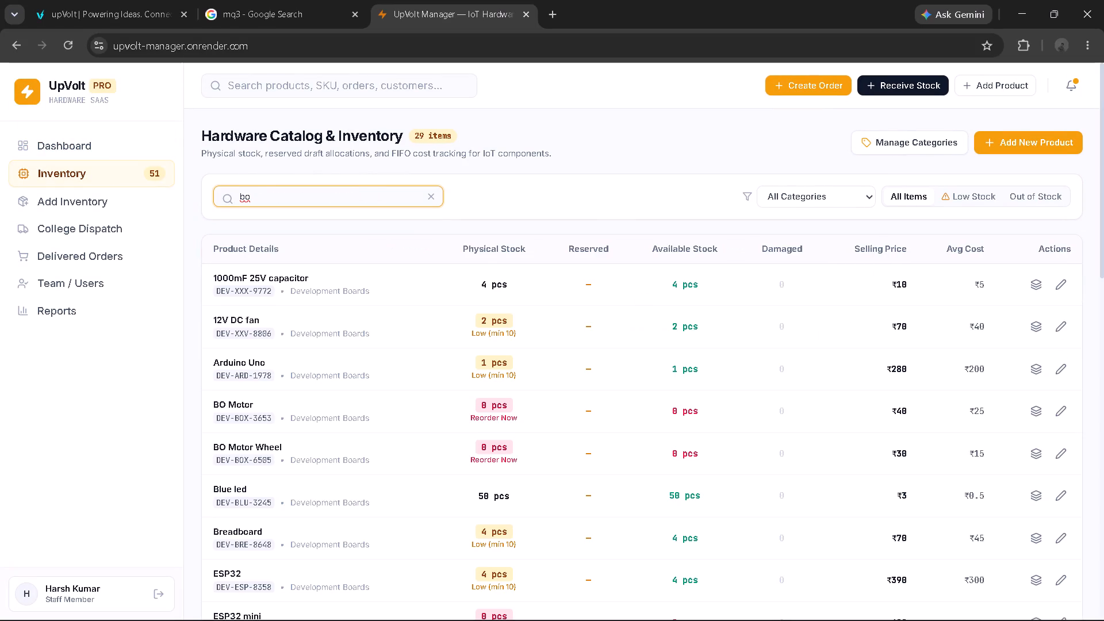
{"action": "type", "text": "mo"}
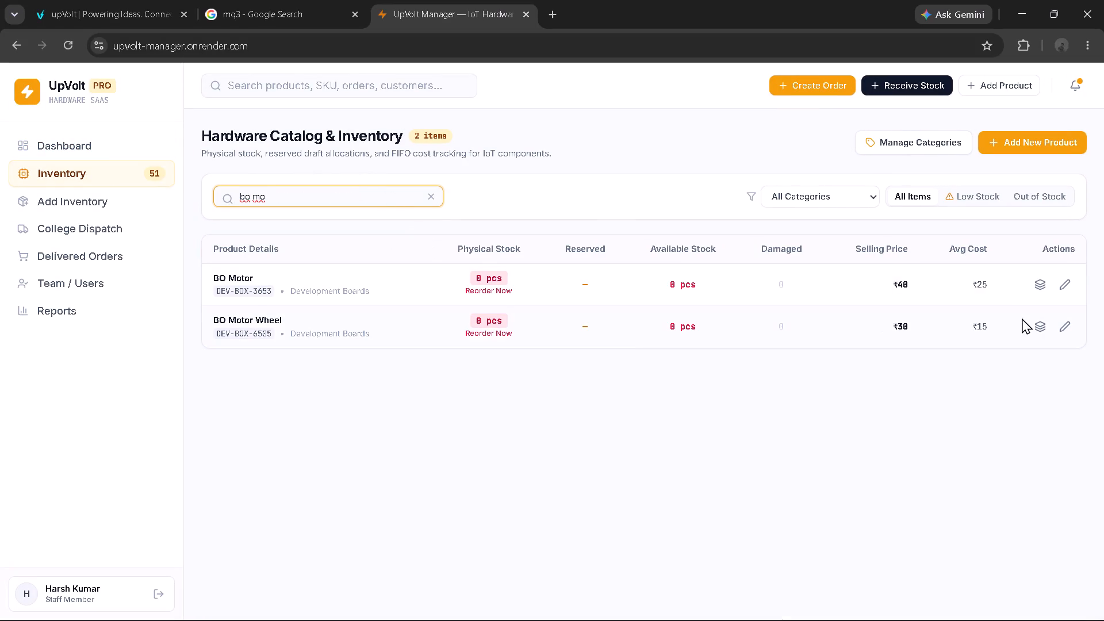
Return to the upVolt admin product list and set the price of the BO Motor to ₹55.
{"action": "left_click", "coordinate": [308, 0]}
{"action": "left_click", "coordinate": [94, 0]}
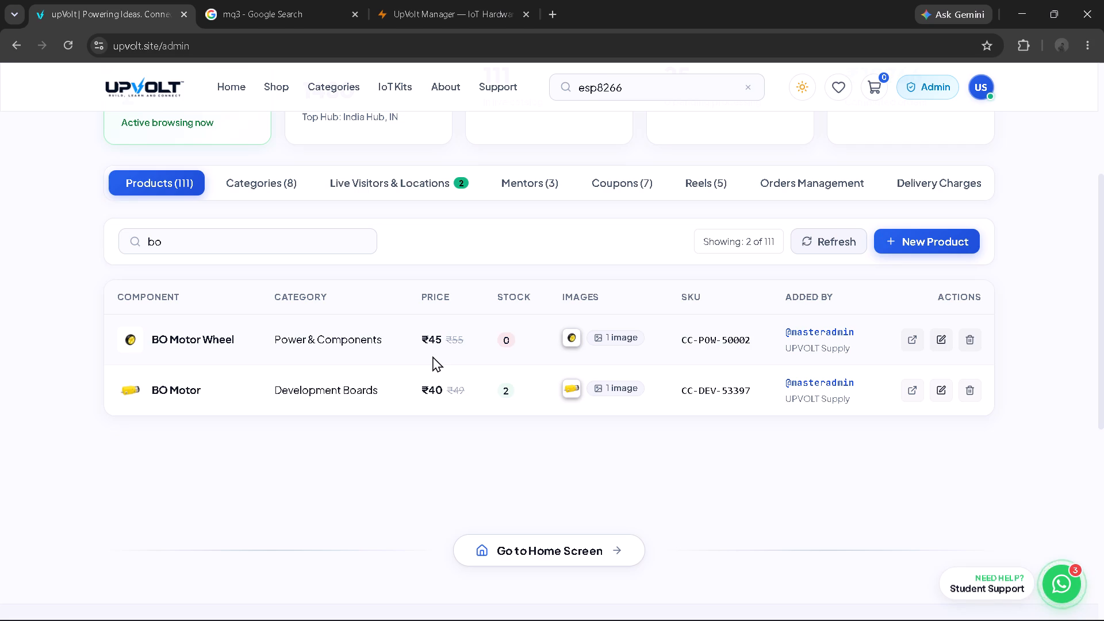
{"action": "left_click", "coordinate": [949, 390]}
{"action": "scroll", "coordinate": [431, 294], "scroll_direction": "down", "scroll_amount": 1}
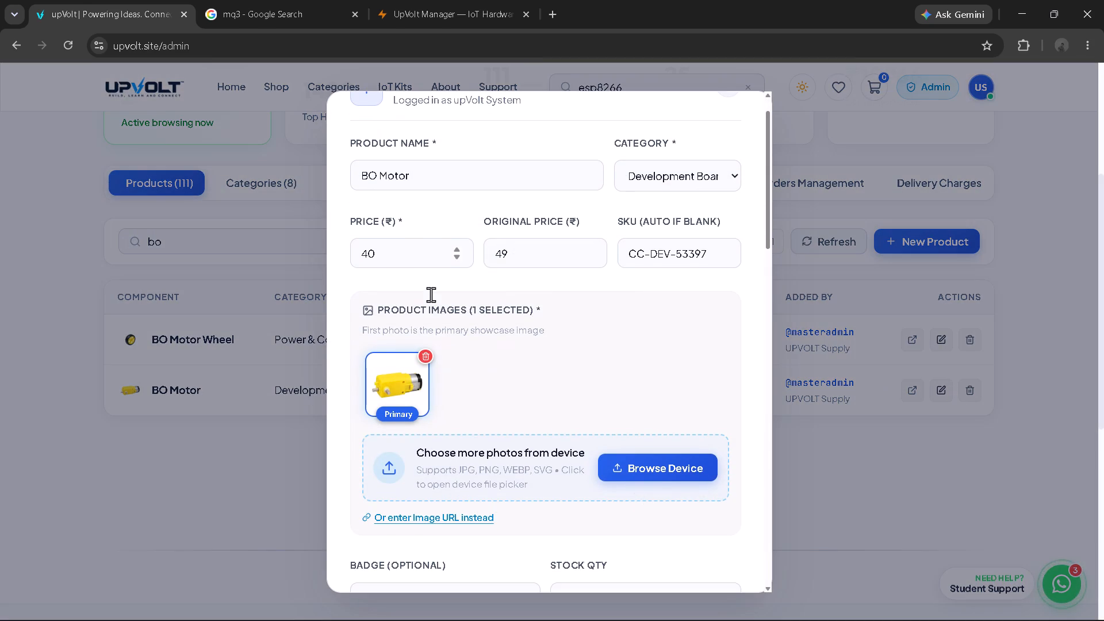
{"action": "scroll", "coordinate": [431, 294], "scroll_direction": "down", "scroll_amount": 1}
{"action": "left_click", "coordinate": [415, 263]}
{"action": "key", "text": "BackSpace"}
{"action": "key", "text": "BackSpace"}
{"action": "key", "text": "BackSpace"}
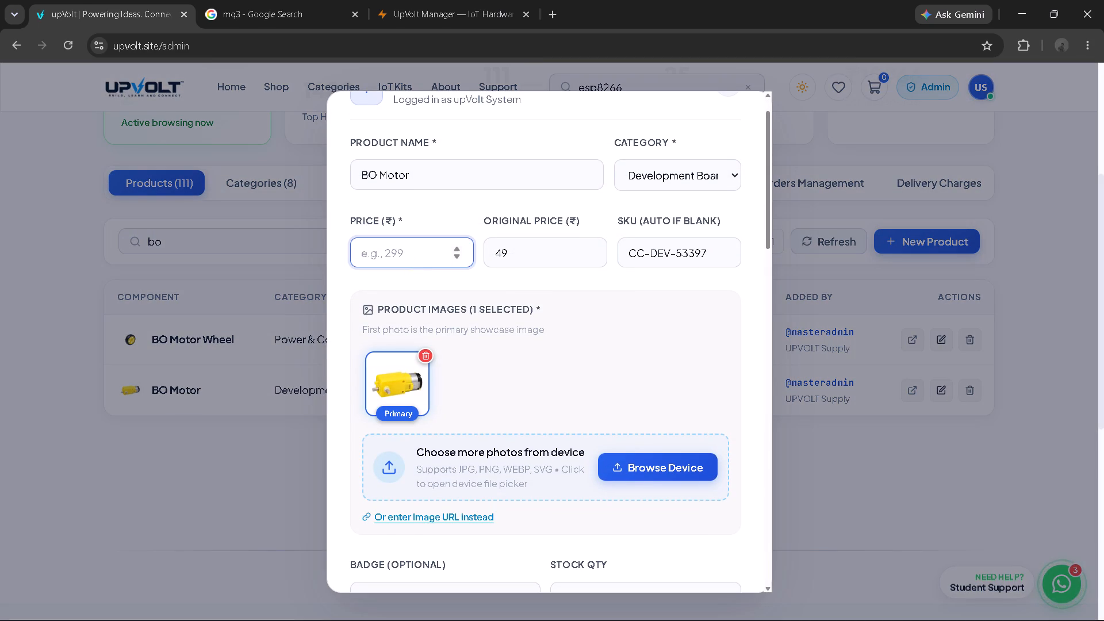
{"action": "key", "text": "4"}
{"action": "key", "text": "BackSpace"}
{"action": "type", "text": "55"}
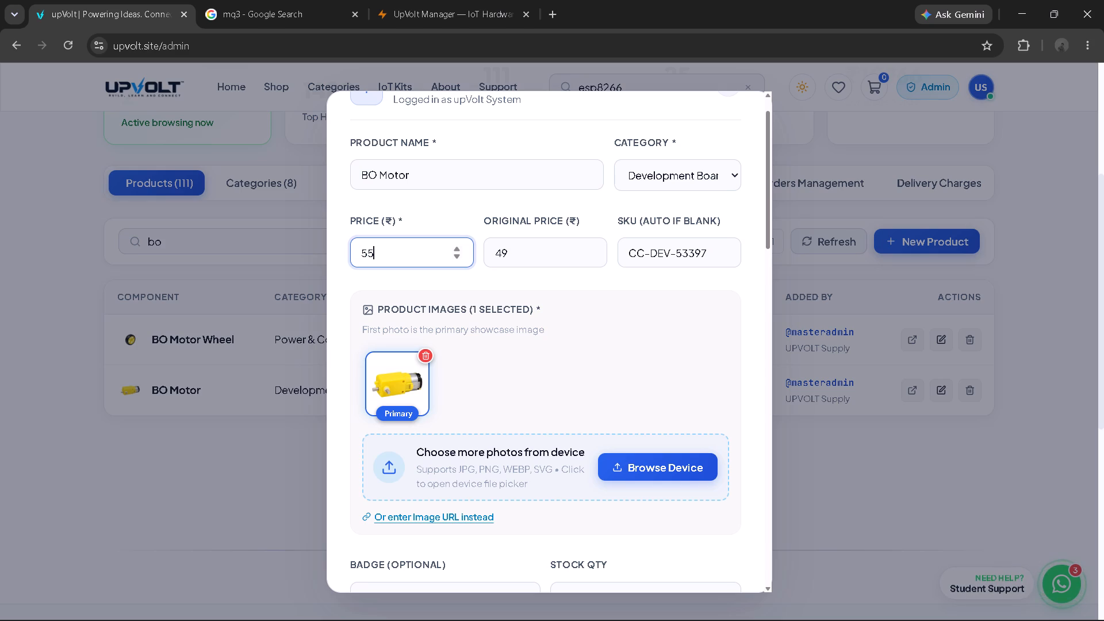
Set the BO Motor's original price to ₹69 and save the component to the database.
{"action": "left_click", "coordinate": [517, 248]}
{"action": "key", "text": "BackSpace"}
{"action": "key", "text": "BackSpace"}
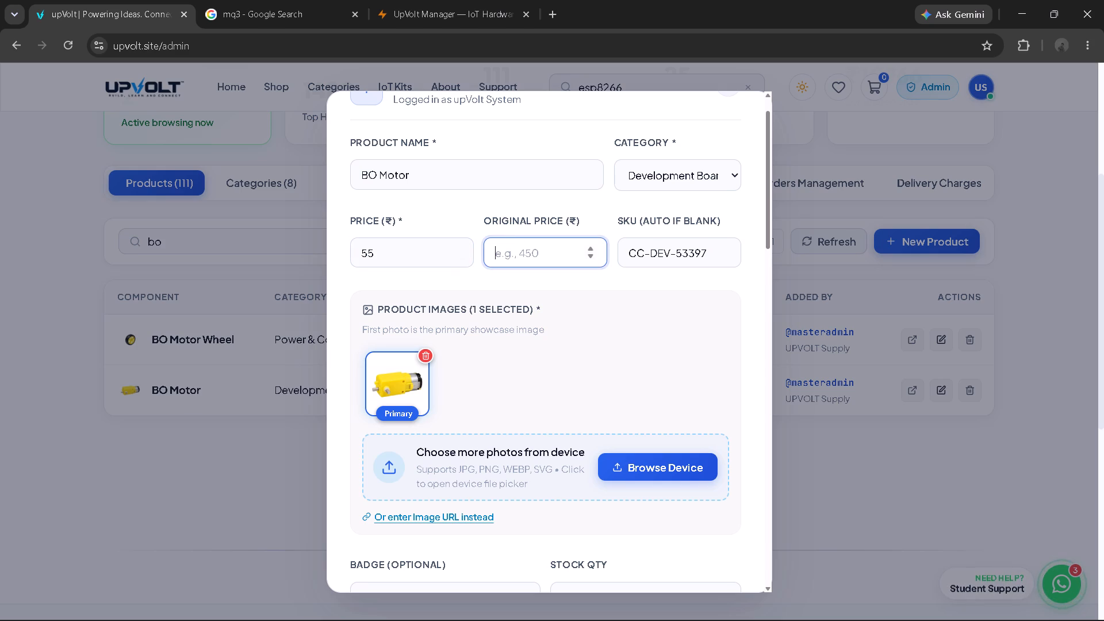
{"action": "type", "text": "69"}
{"action": "scroll", "coordinate": [550, 346], "scroll_direction": "down", "scroll_amount": 11}
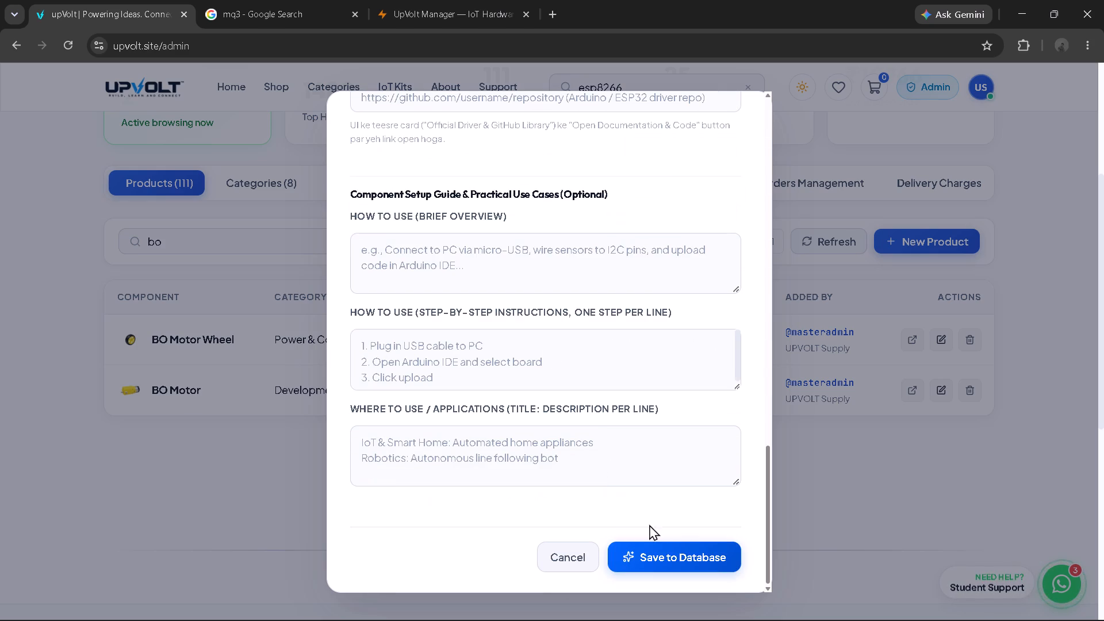
{"action": "left_click", "coordinate": [668, 550]}
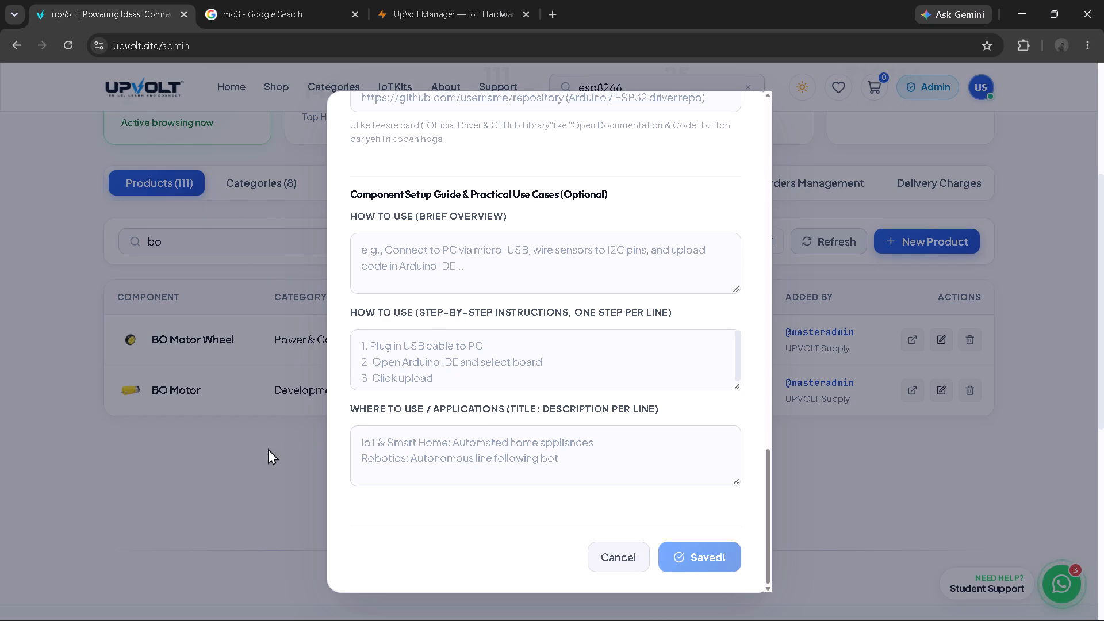
Find "pump" in the product list, set the Mini 5V DC Submersible Water Pump's stock quantity to 7 and save it to the database.
{"action": "left_click", "coordinate": [218, 239]}
{"action": "key", "text": "BackSpace"}
{"action": "key", "text": "BackSpace"}
{"action": "key", "text": "BackSpace"}
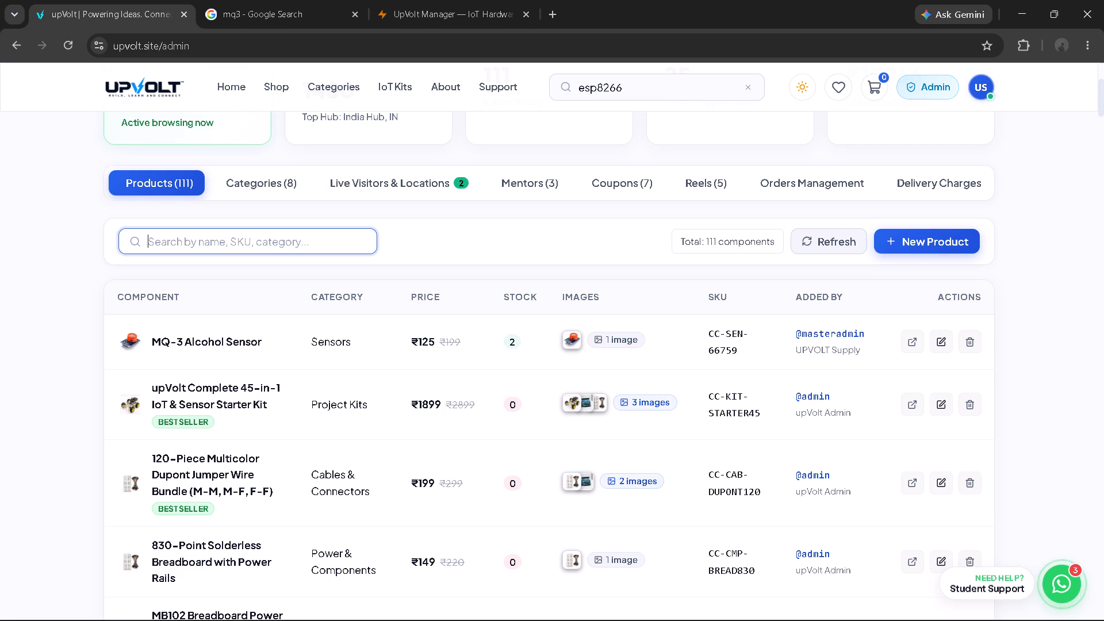
{"action": "type", "text": "pump"}
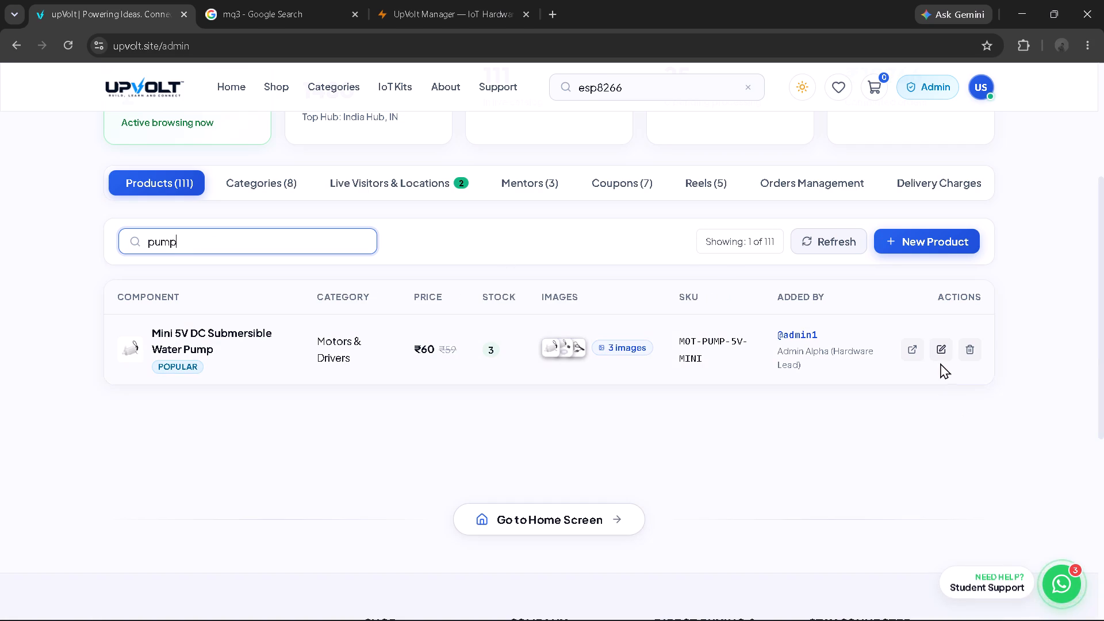
{"action": "left_click", "coordinate": [936, 351]}
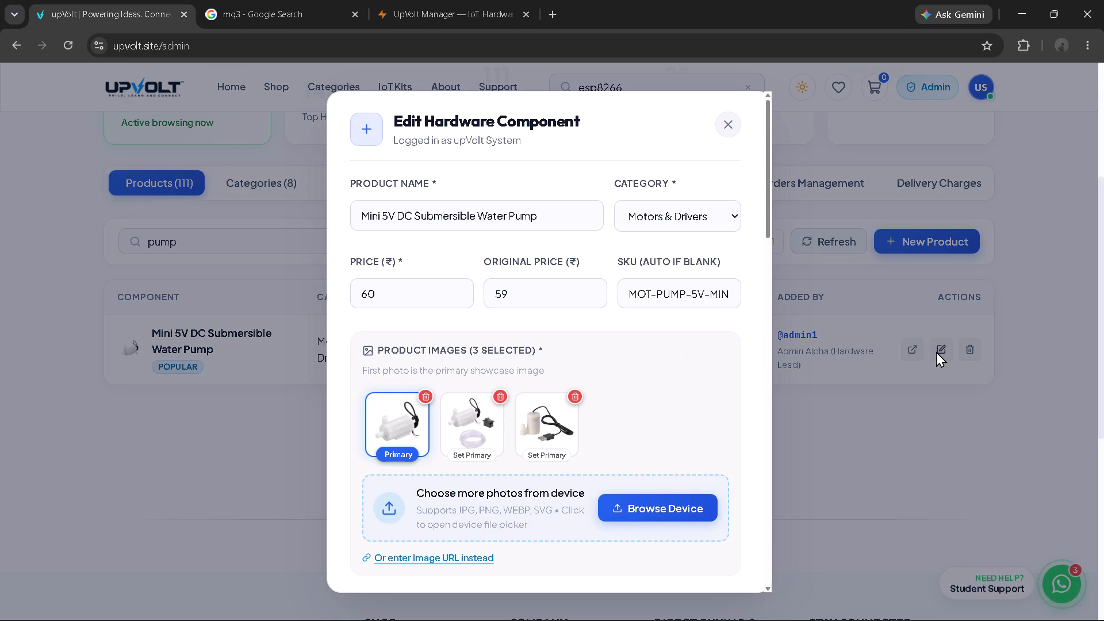
{"action": "scroll", "coordinate": [674, 367], "scroll_direction": "down", "scroll_amount": 2}
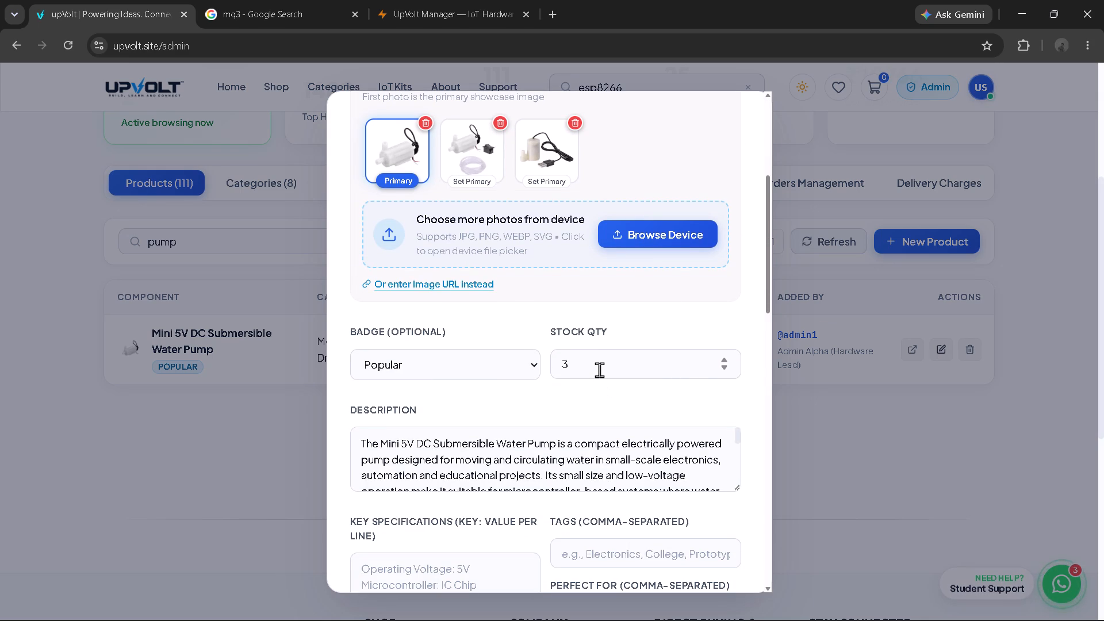
{"action": "left_click", "coordinate": [599, 370]}
{"action": "key", "text": "BackSpace"}
{"action": "key", "text": "7"}
{"action": "scroll", "coordinate": [508, 306], "scroll_direction": "down", "scroll_amount": 9}
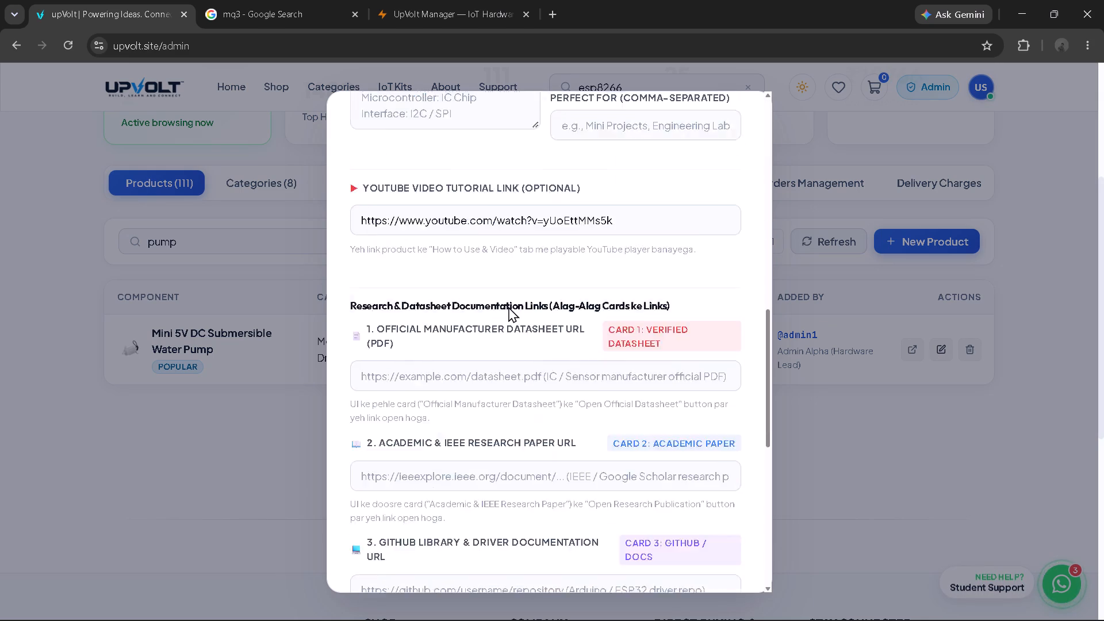
{"action": "left_click", "coordinate": [704, 558]}
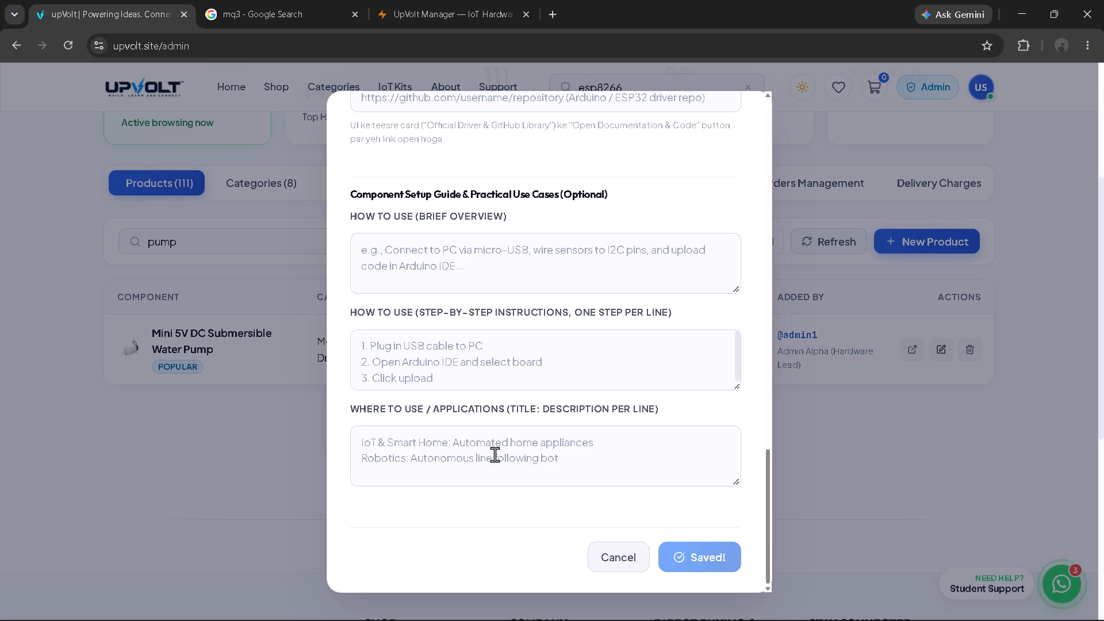
Find "9v" in the product list, set the 9V Battery With Connector's stock quantity to 5 and save it to the database.
{"action": "left_click", "coordinate": [222, 244]}
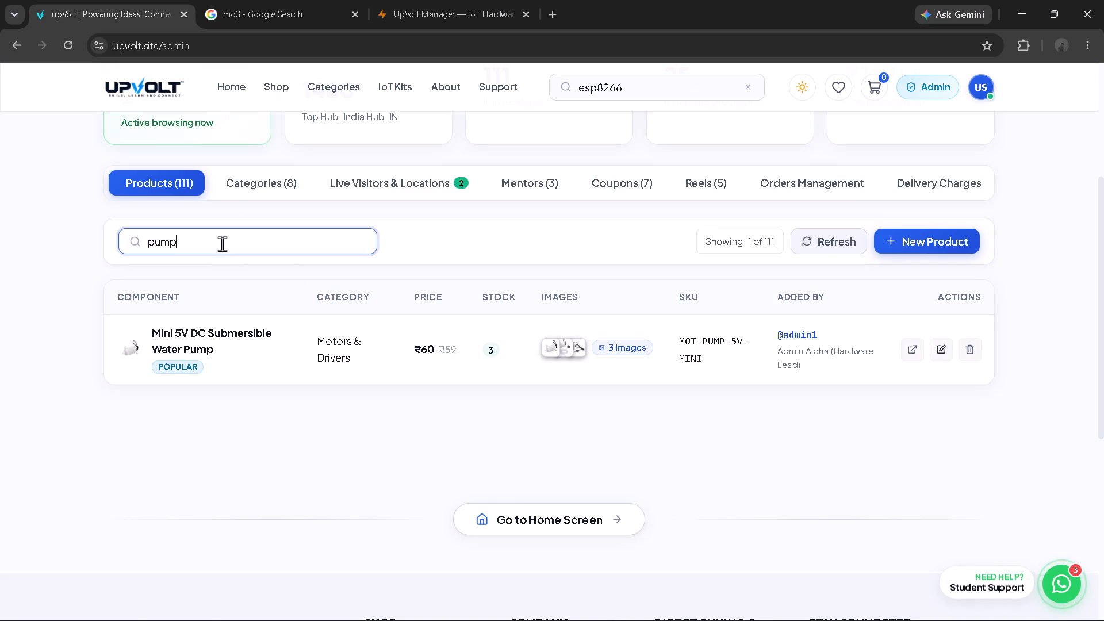
{"action": "key", "text": "BackSpace"}
{"action": "key", "text": "BackSpace"}
{"action": "key", "text": "BackSpace"}
{"action": "key", "text": "BackSpace"}
{"action": "key", "text": "BackSpace"}
{"action": "key", "text": "BackSpace"}
{"action": "key", "text": "9"}
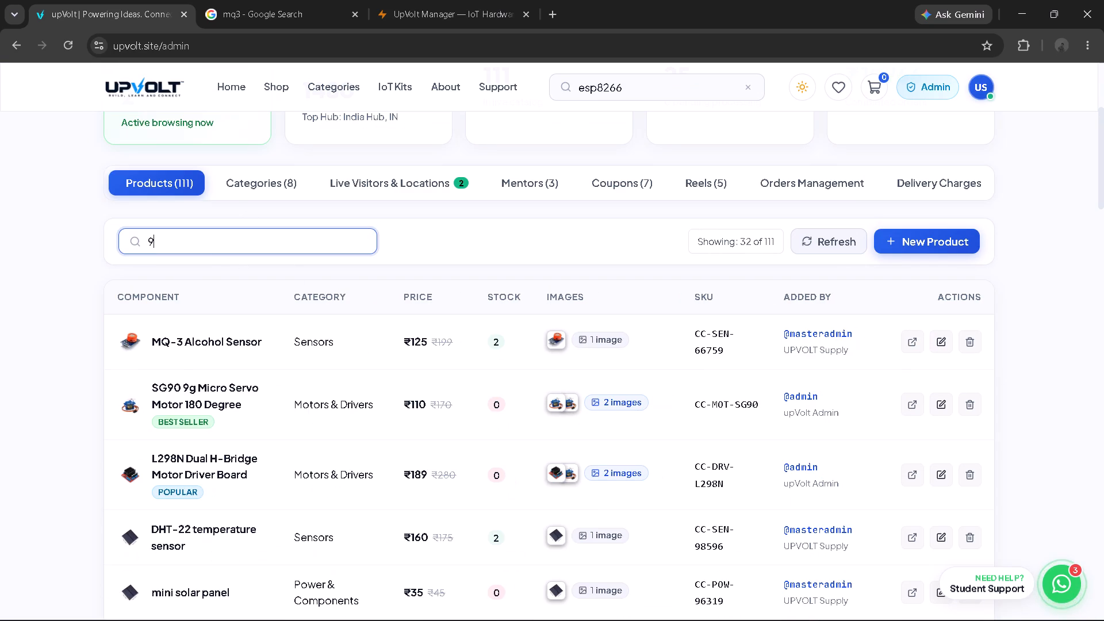
{"action": "key", "text": "v"}
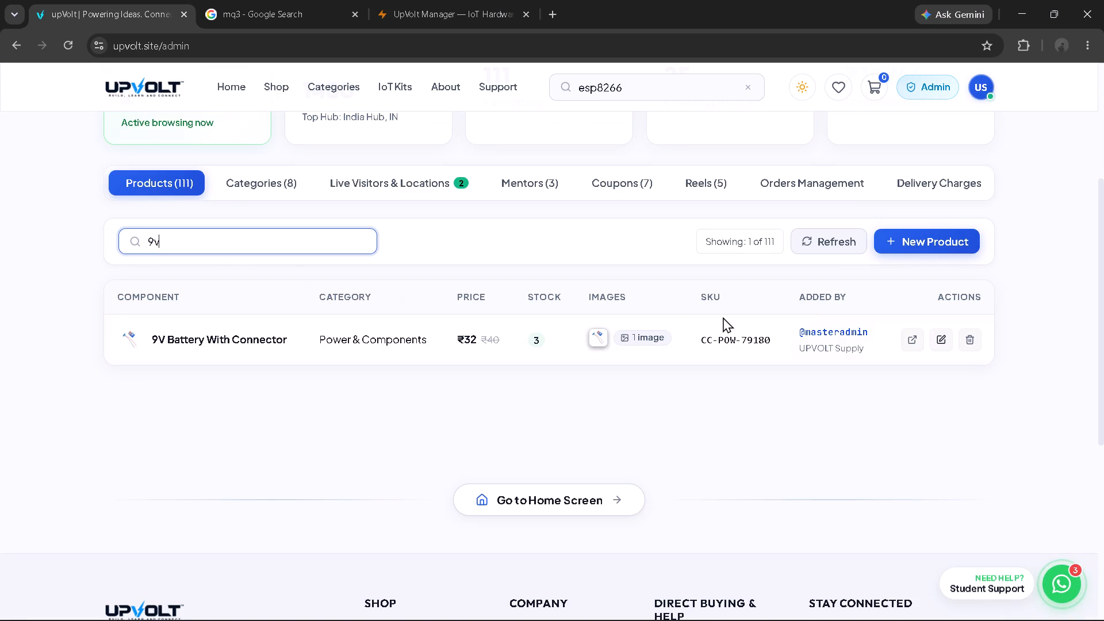
{"action": "left_click", "coordinate": [937, 337]}
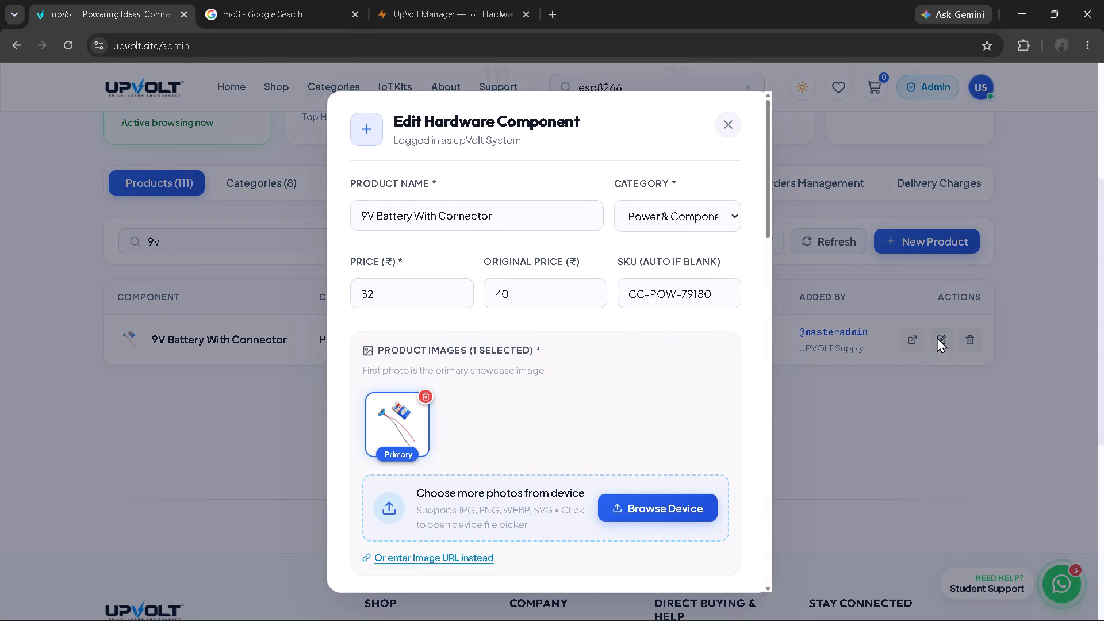
{"action": "scroll", "coordinate": [667, 370], "scroll_direction": "down", "scroll_amount": 2}
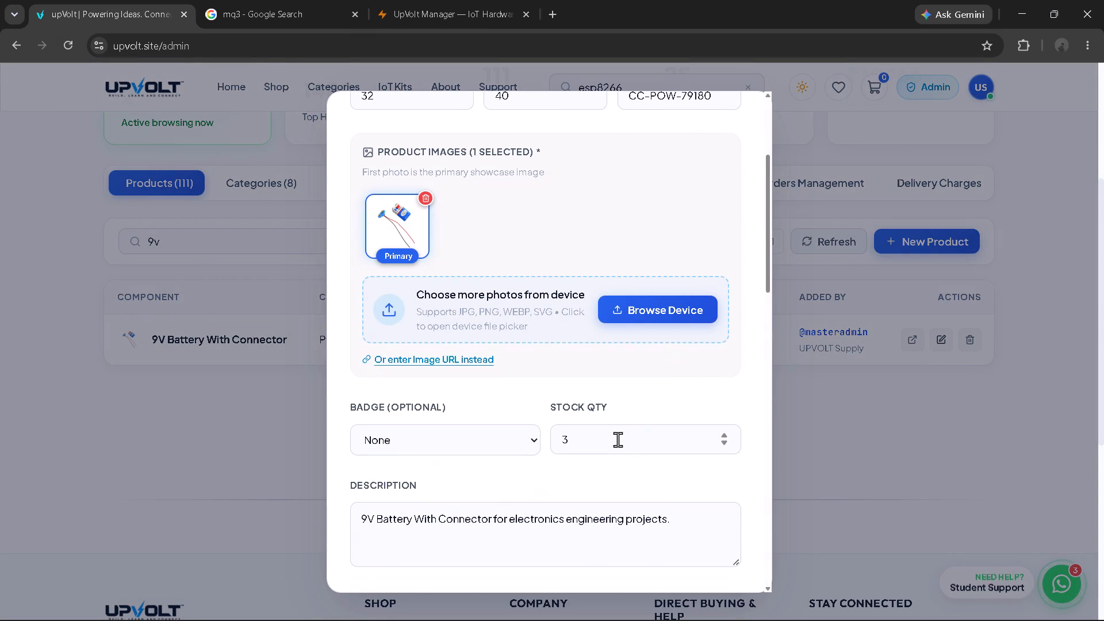
{"action": "left_click", "coordinate": [618, 439]}
{"action": "key", "text": "BackSpace"}
{"action": "key", "text": "5"}
{"action": "scroll", "coordinate": [592, 382], "scroll_direction": "down", "scroll_amount": 10}
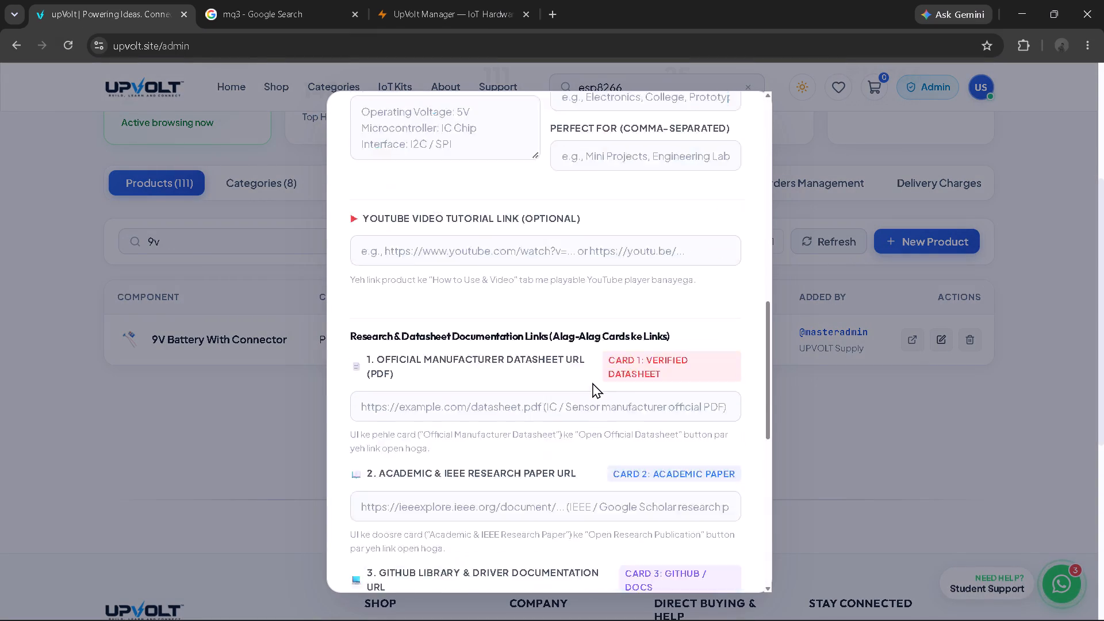
{"action": "left_click", "coordinate": [697, 554]}
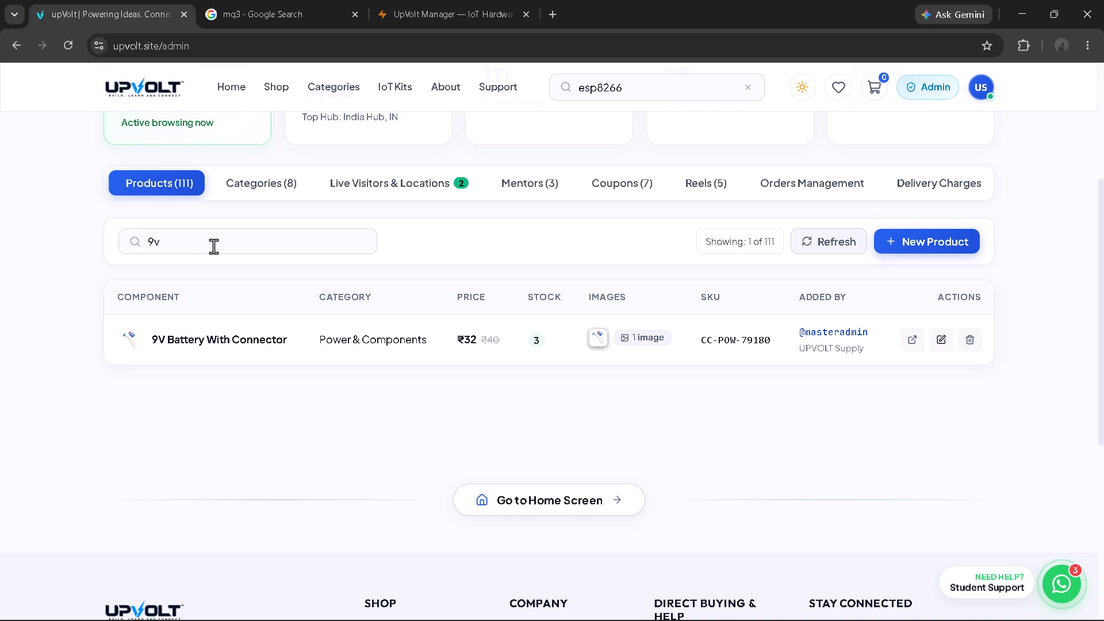
Find "rain" in the product list, set the Rain Drop Sensor Module's stock quantity to 5 and save it to the database.
{"action": "left_click", "coordinate": [212, 245]}
{"action": "key", "text": "BackSpace"}
{"action": "key", "text": "BackSpace"}
{"action": "key", "text": "BackSpace"}
{"action": "type", "text": "rain"}
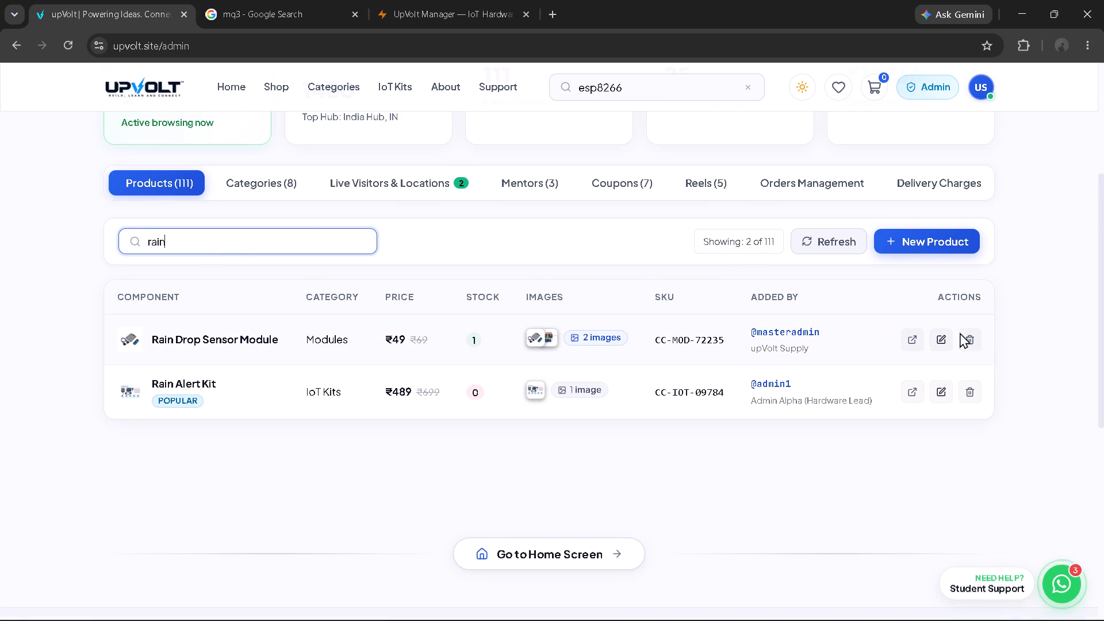
{"action": "left_click", "coordinate": [947, 336]}
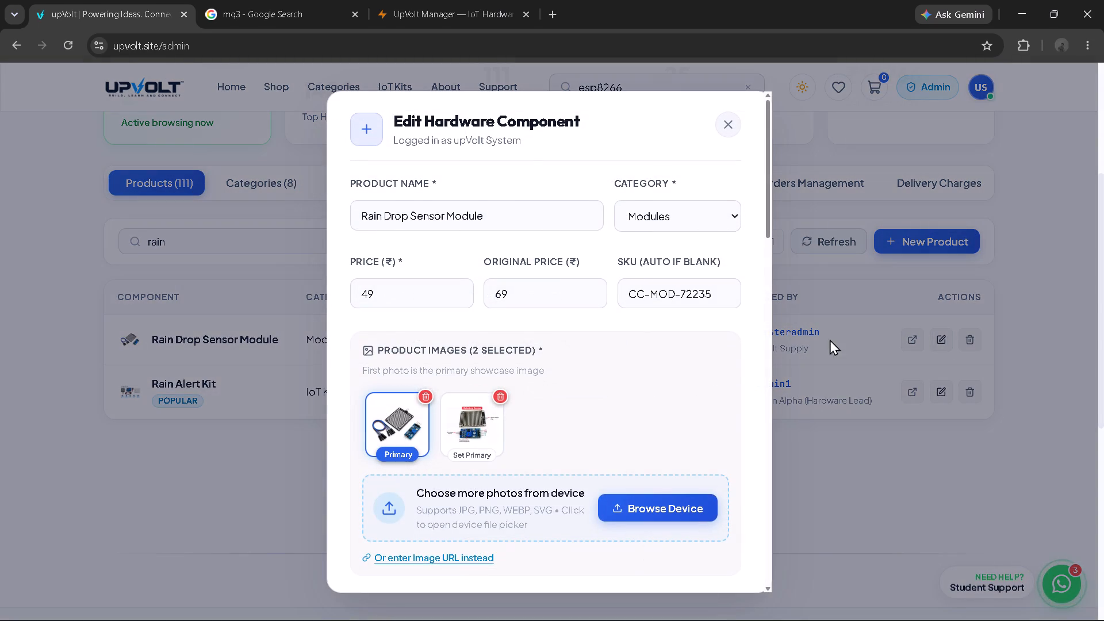
{"action": "scroll", "coordinate": [653, 336], "scroll_direction": "down", "scroll_amount": 3}
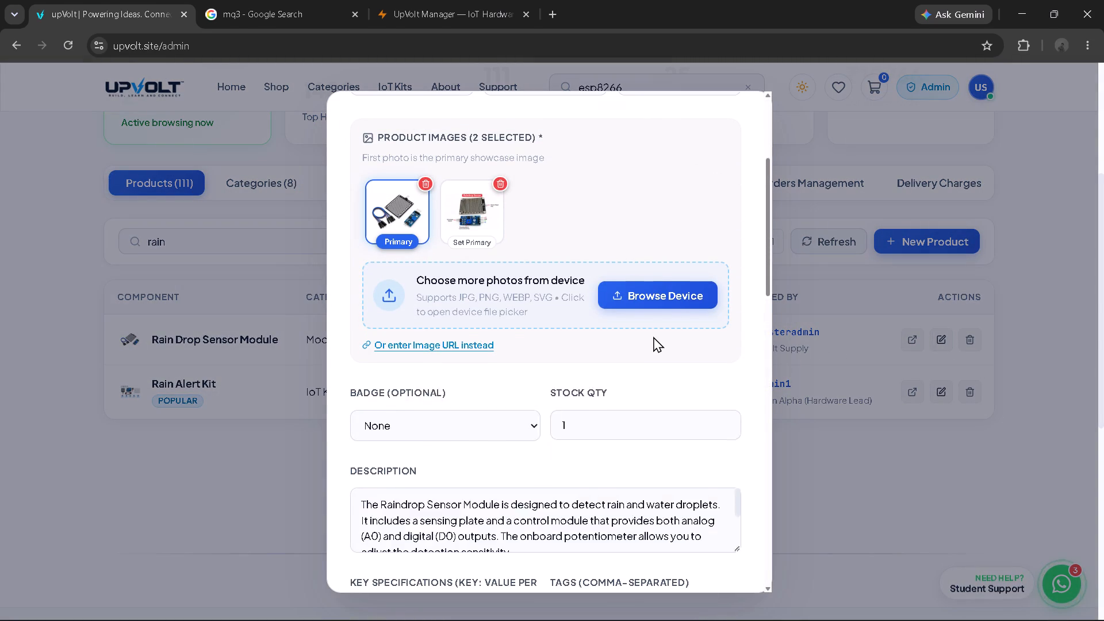
{"action": "left_click", "coordinate": [582, 396]}
{"action": "key", "text": "BackSpace"}
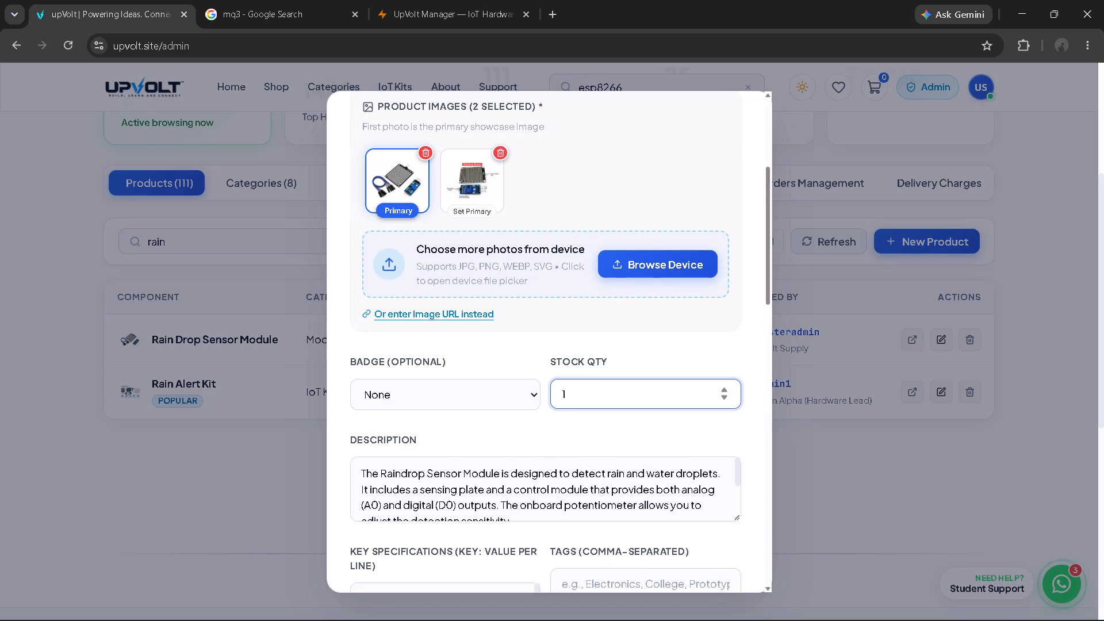
{"action": "key", "text": "5"}
{"action": "scroll", "coordinate": [531, 330], "scroll_direction": "down", "scroll_amount": 9}
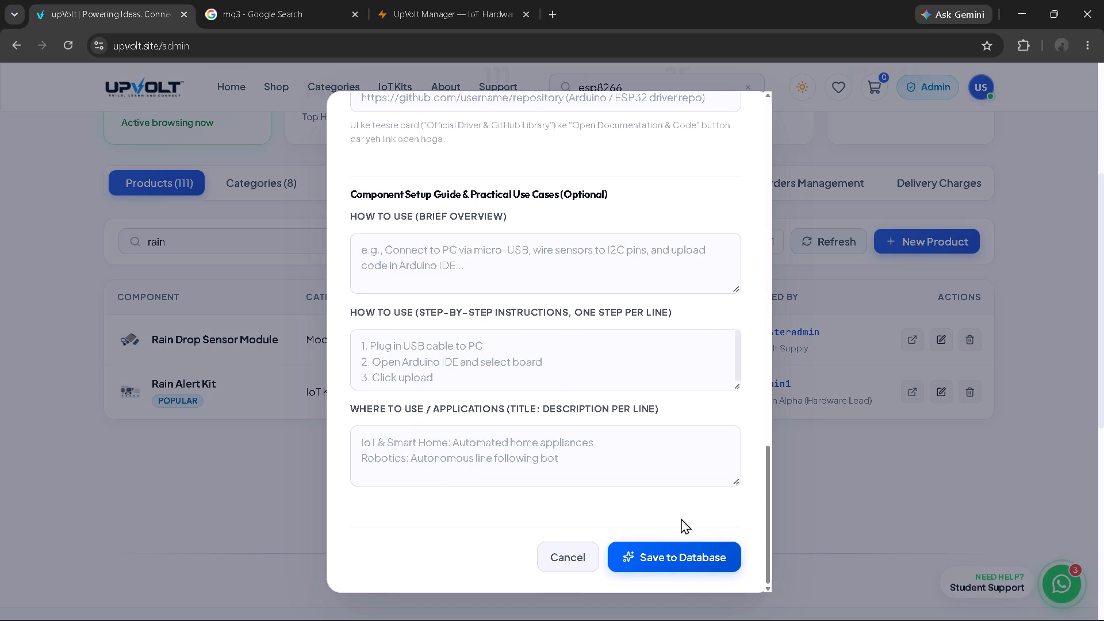
{"action": "left_click", "coordinate": [689, 551]}
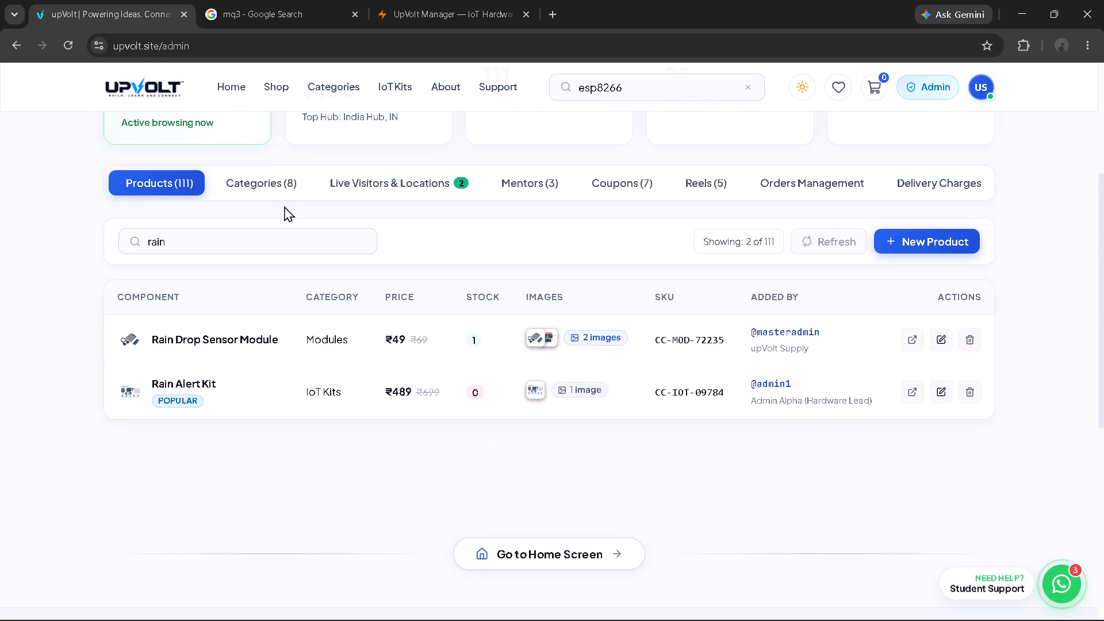
Find "ldr" in the product list, set the LDR Light Sensor Module's stock quantity to 6 and save it to the database.
{"action": "left_click", "coordinate": [248, 244]}
{"action": "key", "text": "BackSpace"}
{"action": "key", "text": "BackSpace"}
{"action": "key", "text": "BackSpace"}
{"action": "key", "text": "BackSpace"}
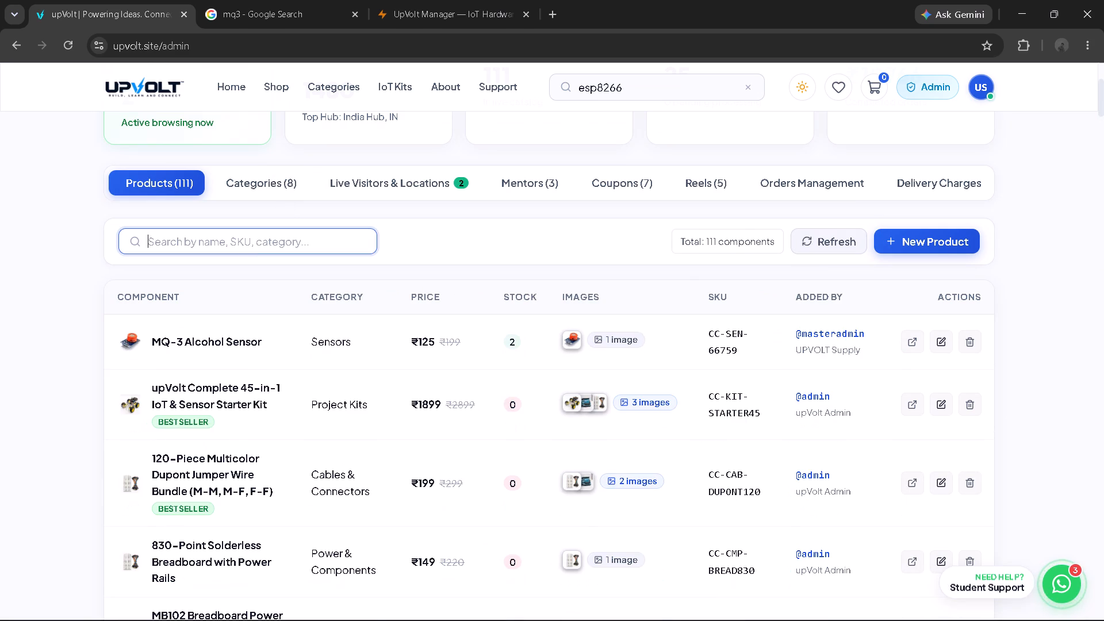
{"action": "key", "text": "BackSpace"}
{"action": "type", "text": "ld"}
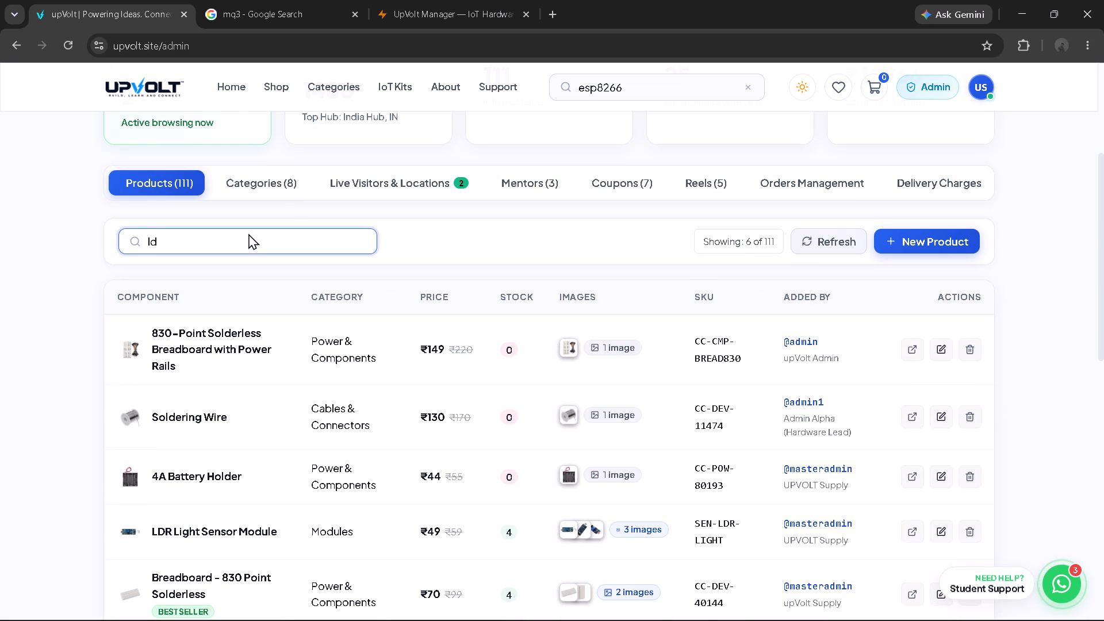
{"action": "key", "text": "r"}
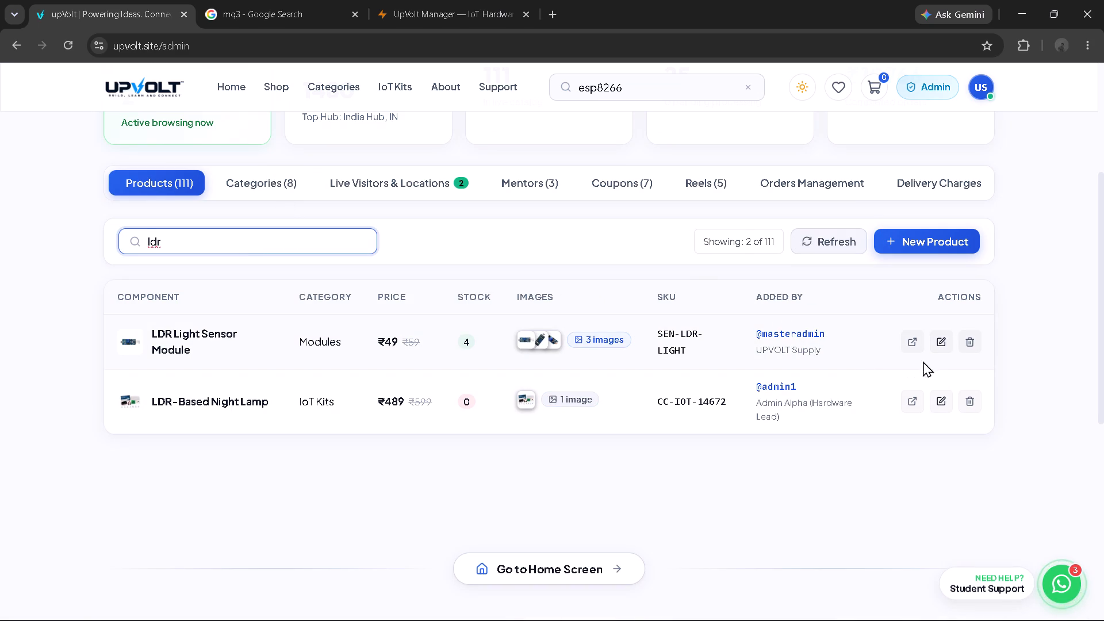
{"action": "left_click", "coordinate": [936, 345]}
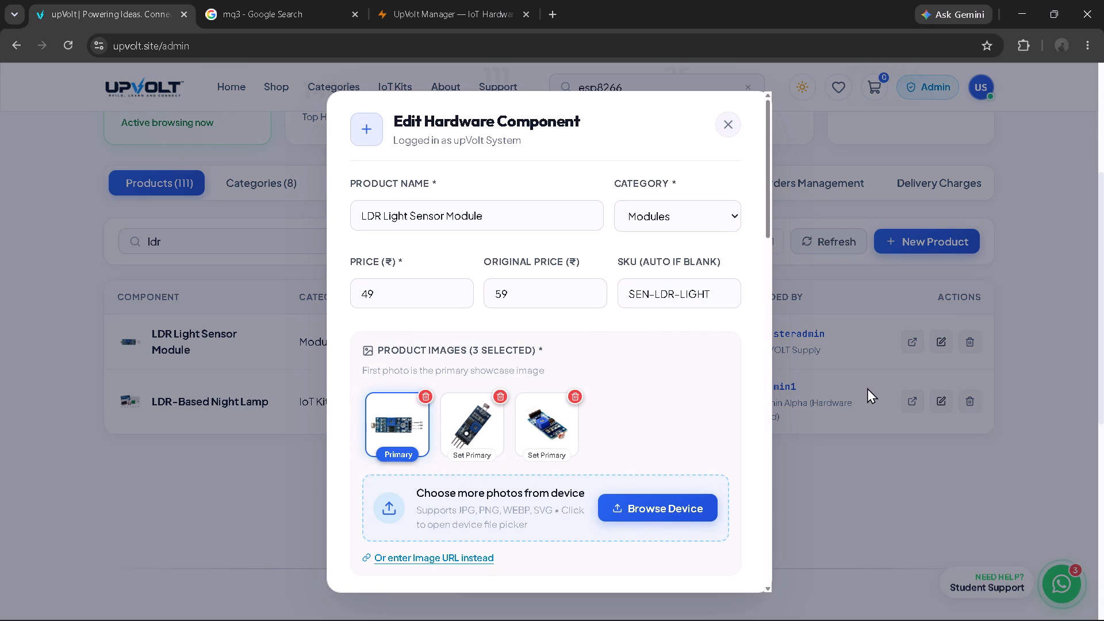
{"action": "scroll", "coordinate": [628, 462], "scroll_direction": "down", "scroll_amount": 2}
{"action": "left_click", "coordinate": [572, 522]}
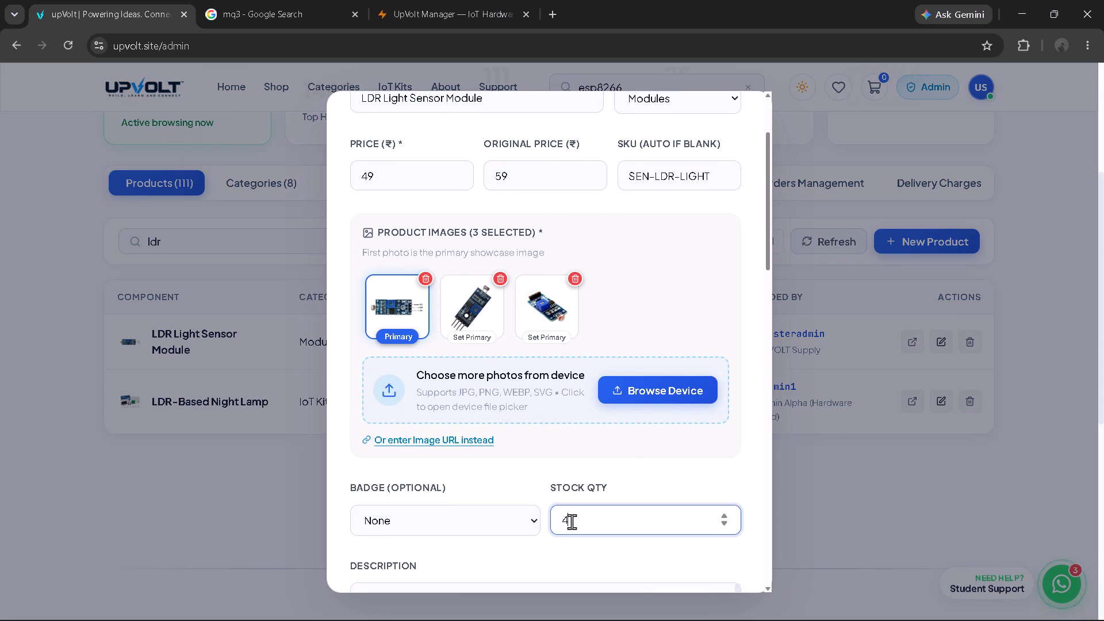
{"action": "key", "text": "BackSpace"}
{"action": "key", "text": "6"}
{"action": "scroll", "coordinate": [555, 462], "scroll_direction": "down", "scroll_amount": 13}
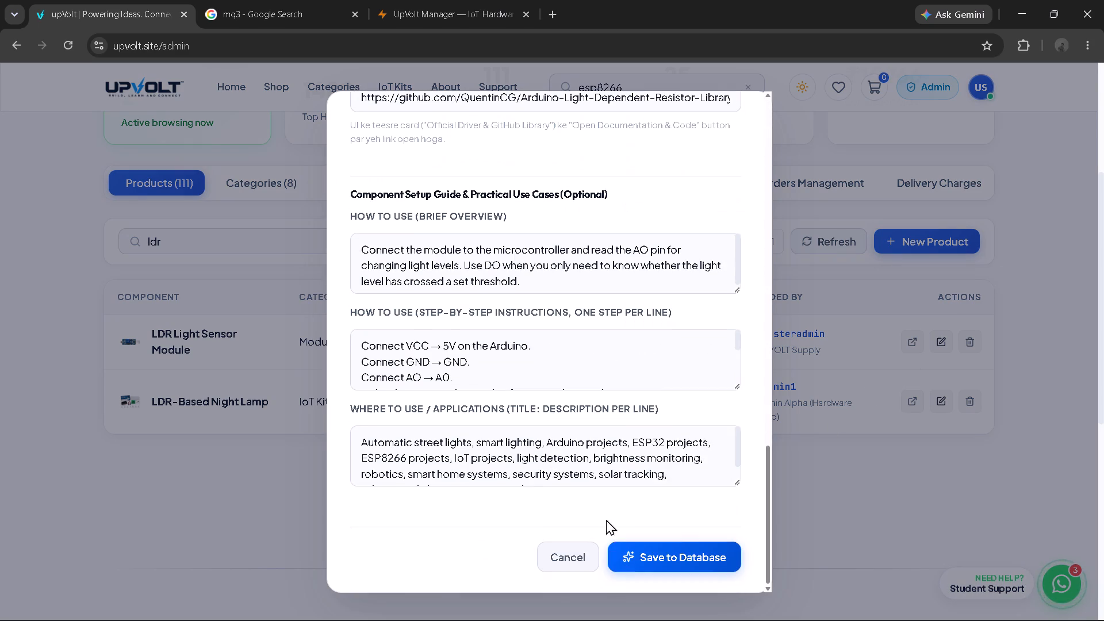
{"action": "left_click", "coordinate": [656, 553]}
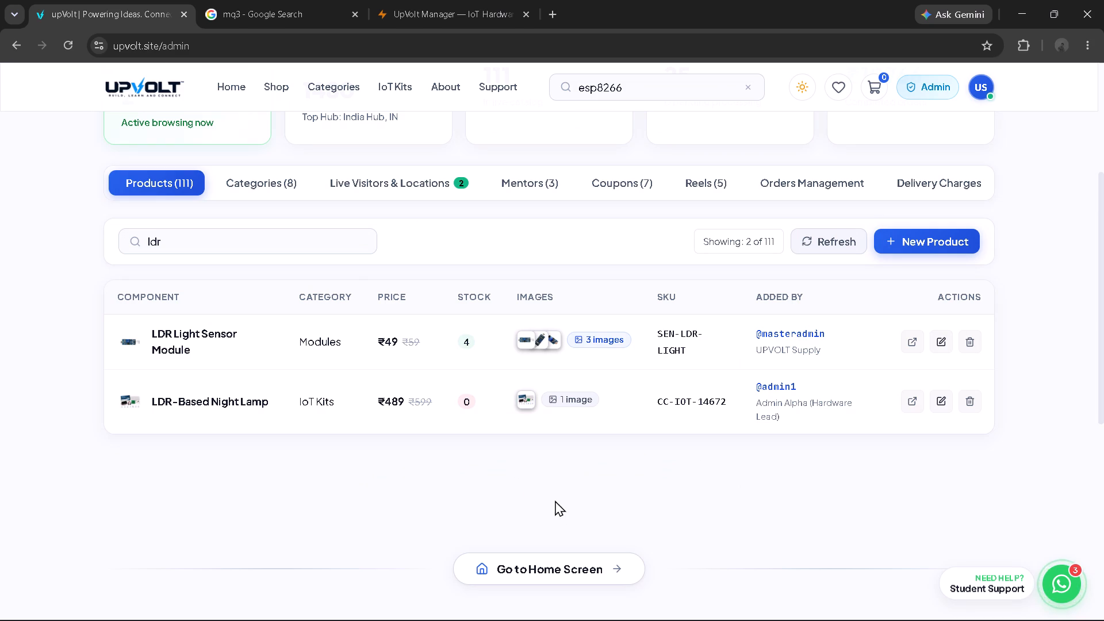
Find "l298n" in the product list, set the L298N Motor Driver's stock quantity to 1 and save it to the database.
{"action": "left_click_drag", "start_coordinate": [260, 232], "coordinate": [240, 244]}
{"action": "left_click", "coordinate": [240, 244]}
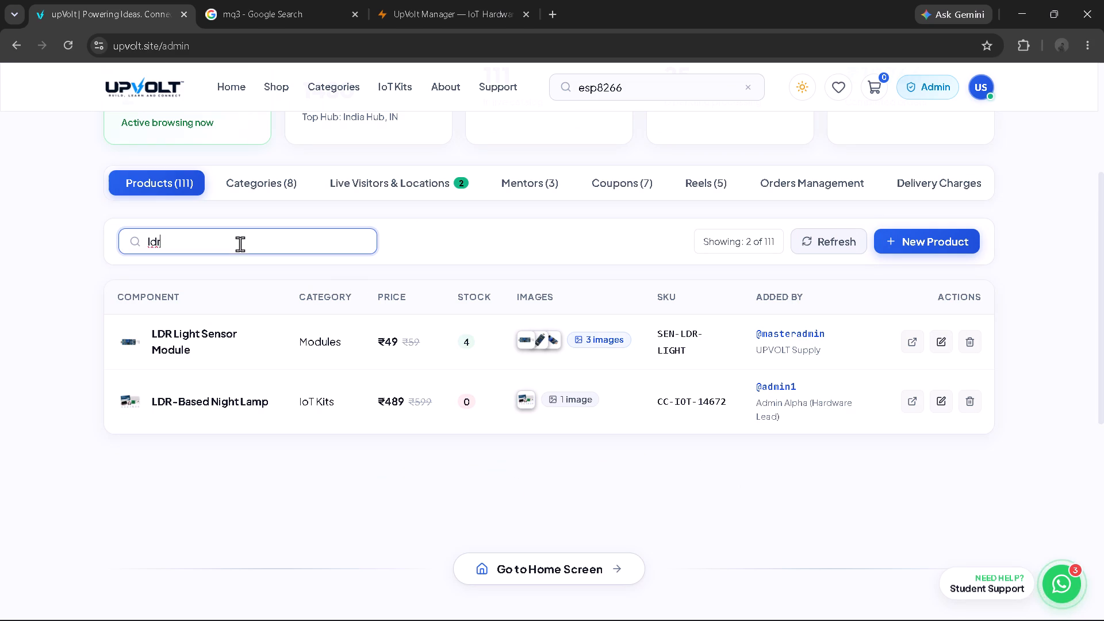
{"action": "key", "text": "BackSpace"}
{"action": "key", "text": "BackSpace"}
{"action": "key", "text": "BackSpace"}
{"action": "type", "text": "l298"}
{"action": "key", "text": "m"}
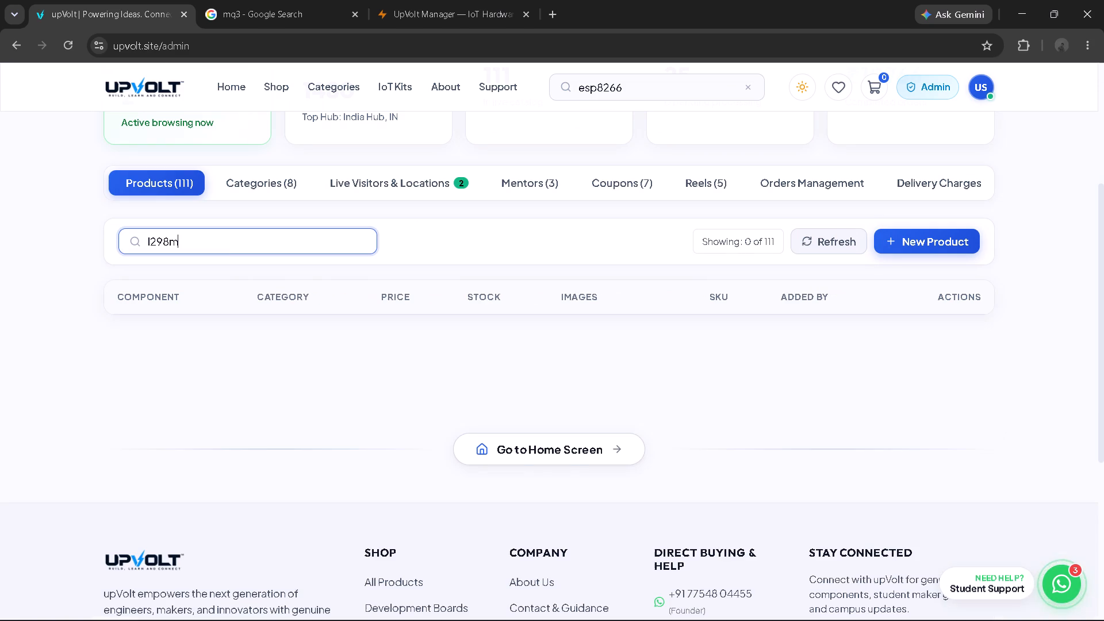
{"action": "key", "text": "BackSpace"}
{"action": "key", "text": "n"}
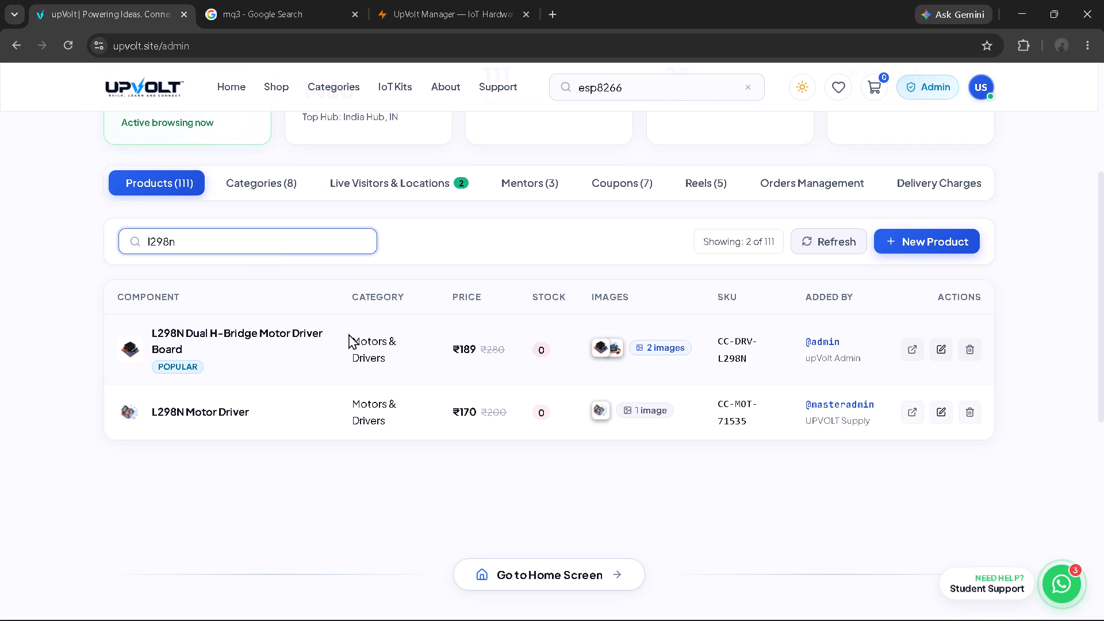
{"action": "left_click", "coordinate": [946, 415]}
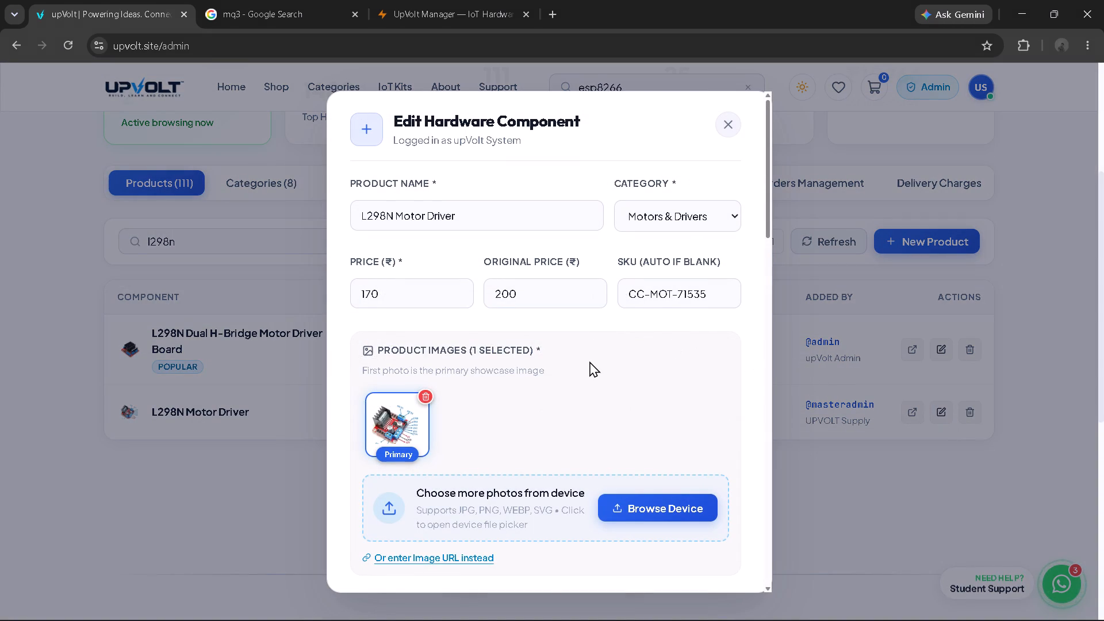
{"action": "scroll", "coordinate": [589, 361], "scroll_direction": "down", "scroll_amount": 2}
{"action": "left_click", "coordinate": [599, 447]}
{"action": "key", "text": "BackSpace"}
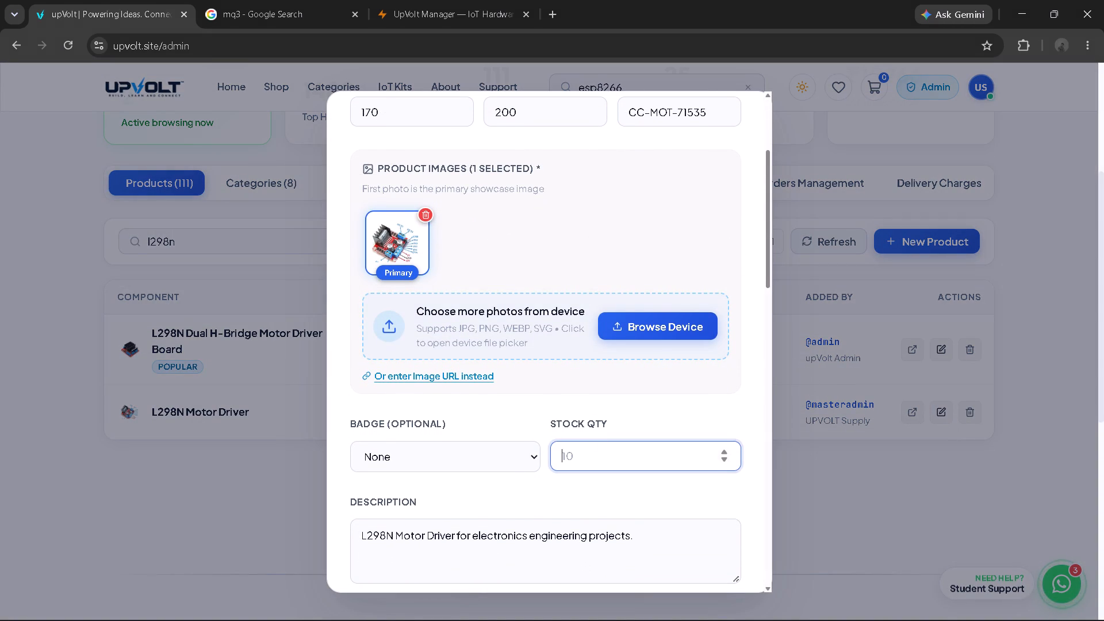
{"action": "key", "text": "1"}
{"action": "scroll", "coordinate": [547, 397], "scroll_direction": "down", "scroll_amount": 12}
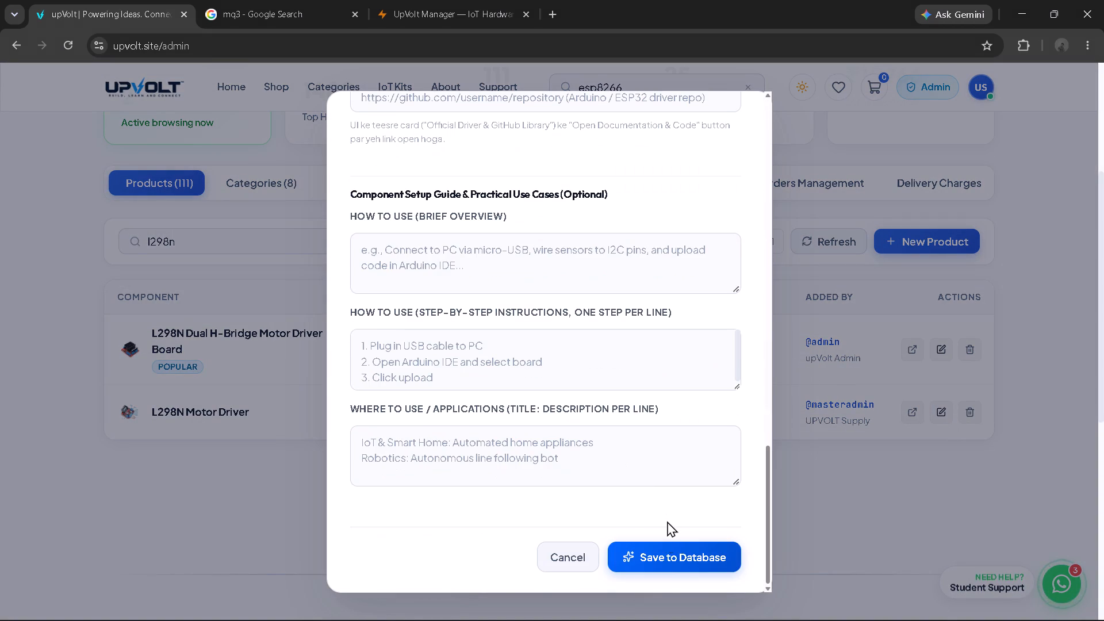
{"action": "left_click", "coordinate": [671, 562]}
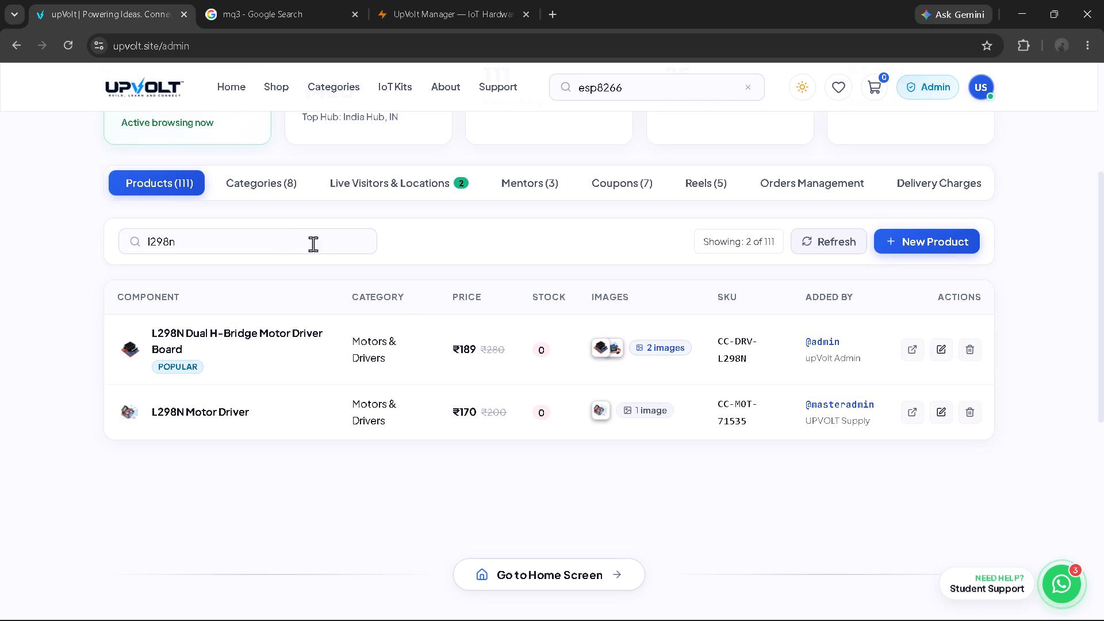
Filter the product list by "lcd".
{"action": "left_click", "coordinate": [287, 236]}
{"action": "key", "text": "BackSpace"}
{"action": "key", "text": "BackSpace"}
{"action": "key", "text": "BackSpace"}
{"action": "key", "text": "BackSpace"}
{"action": "key", "text": "BackSpace"}
{"action": "key", "text": "BackSpace"}
{"action": "key", "text": "BackSpace"}
{"action": "key", "text": "BackSpace"}
{"action": "key", "text": "BackSpace"}
{"action": "key", "text": "BackSpace"}
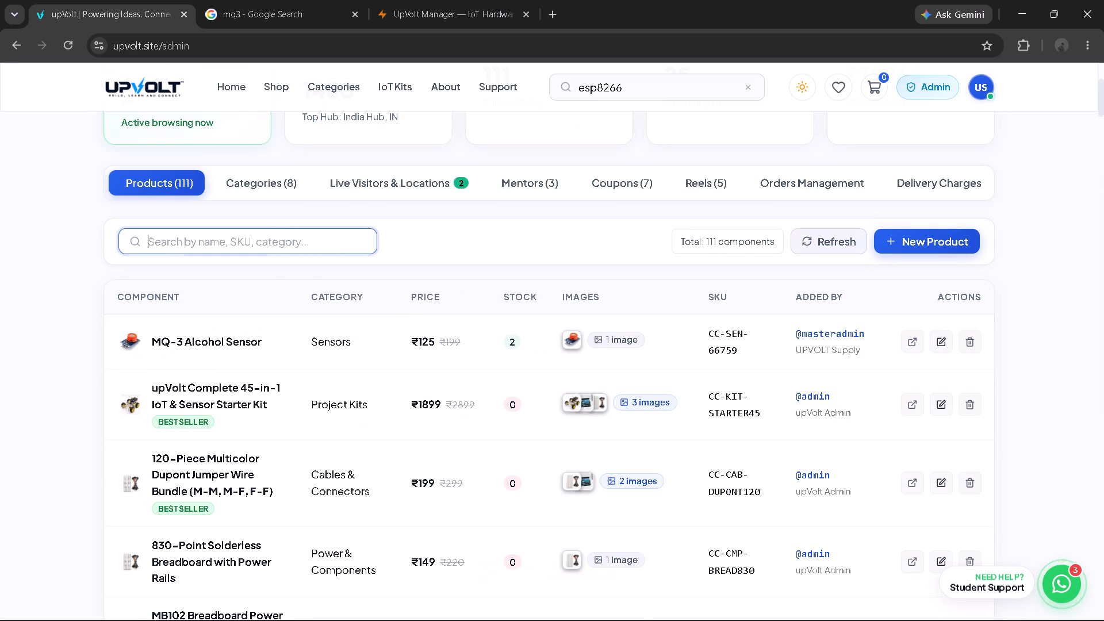
{"action": "type", "text": "lcd"}
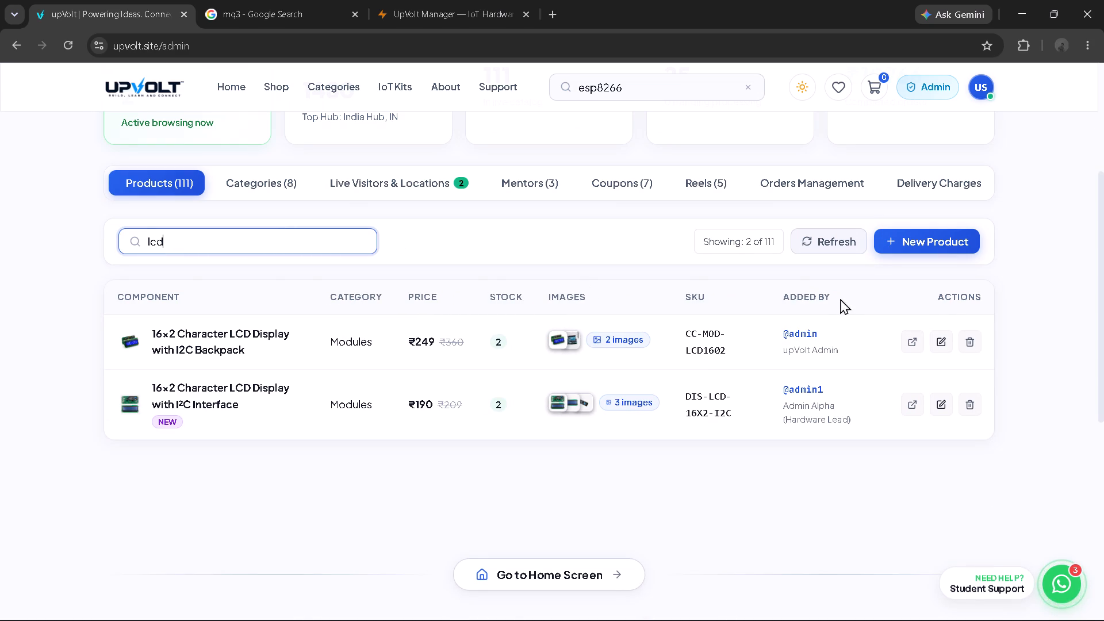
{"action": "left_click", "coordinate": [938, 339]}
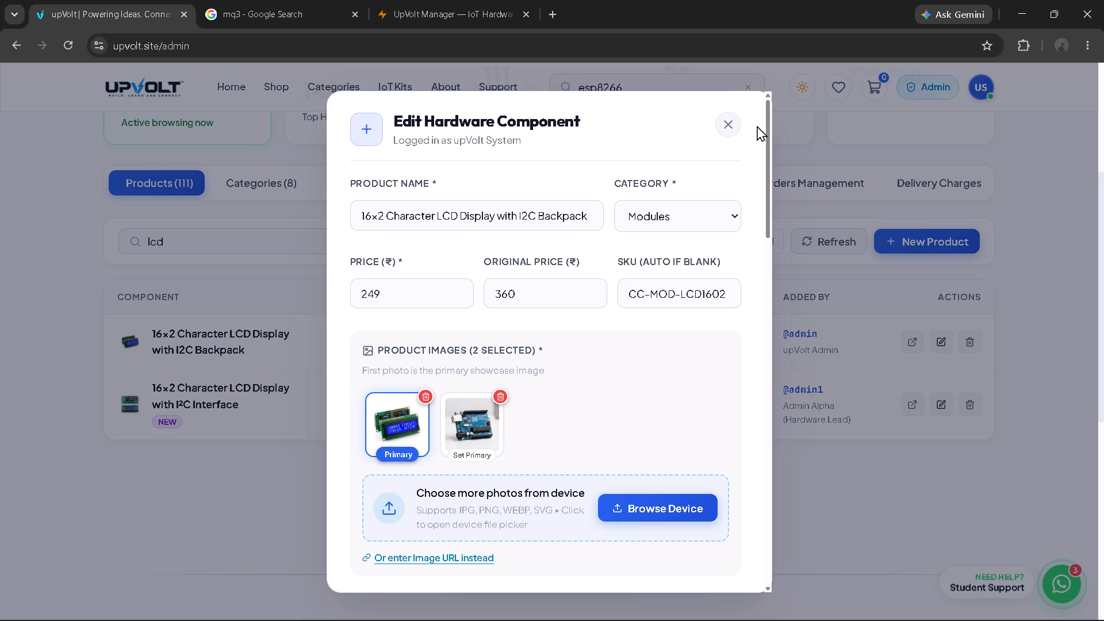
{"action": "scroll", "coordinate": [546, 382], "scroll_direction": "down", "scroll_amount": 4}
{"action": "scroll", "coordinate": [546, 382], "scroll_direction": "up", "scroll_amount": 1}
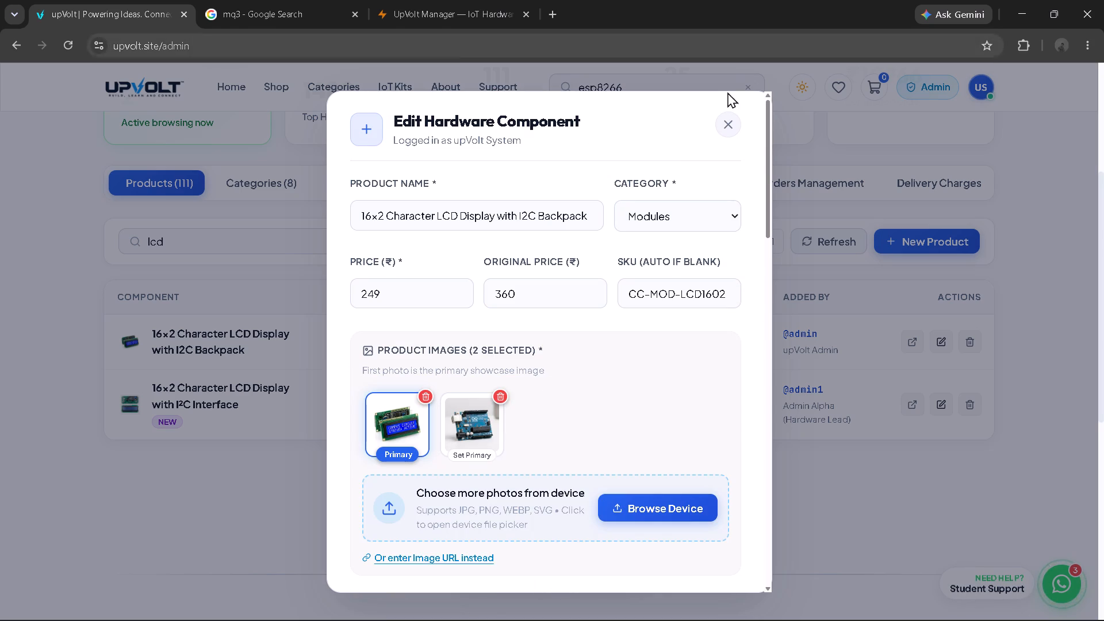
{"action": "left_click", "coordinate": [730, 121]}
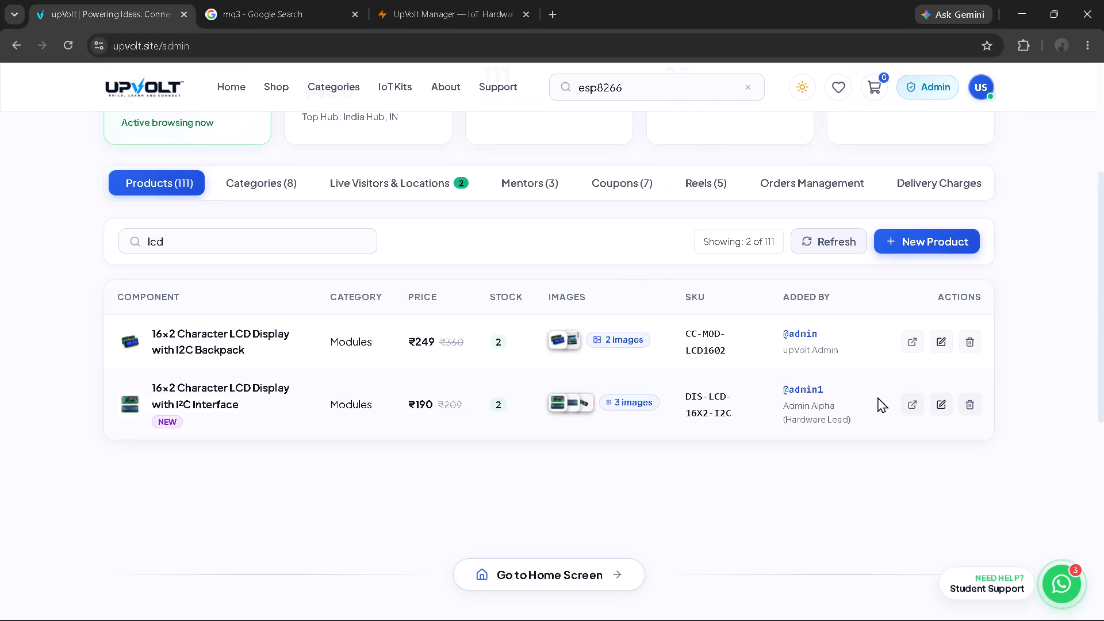
Set the stock quantity of the 16×2 Character LCD Display with I²C Interface to 7 and save it to the database.
{"action": "left_click", "coordinate": [944, 405]}
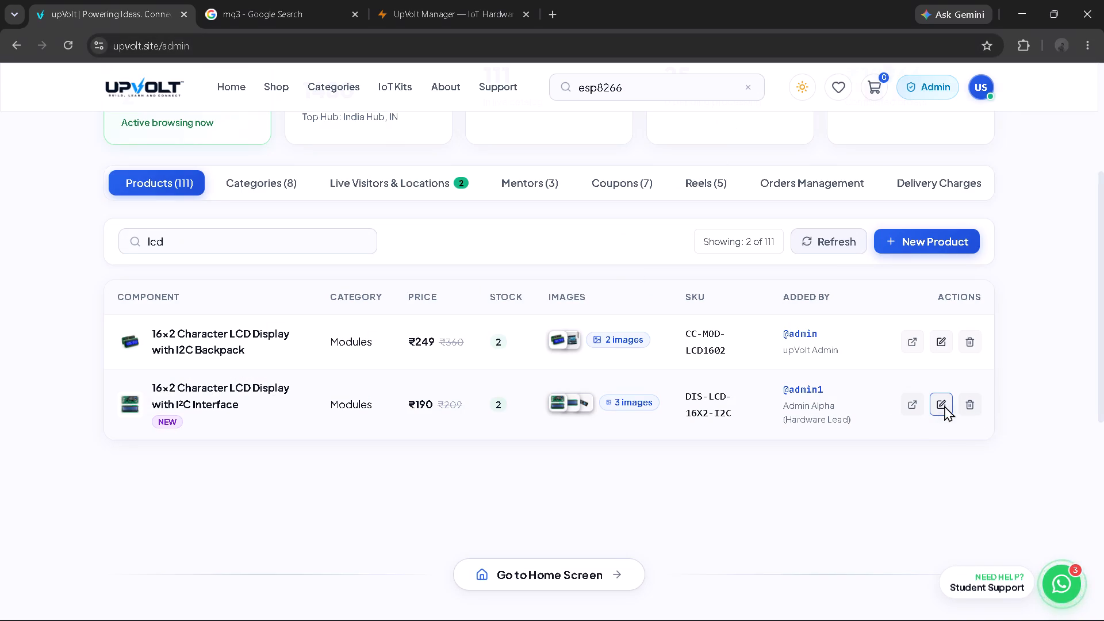
{"action": "scroll", "coordinate": [688, 430], "scroll_direction": "down", "scroll_amount": 2}
{"action": "left_click", "coordinate": [619, 438]}
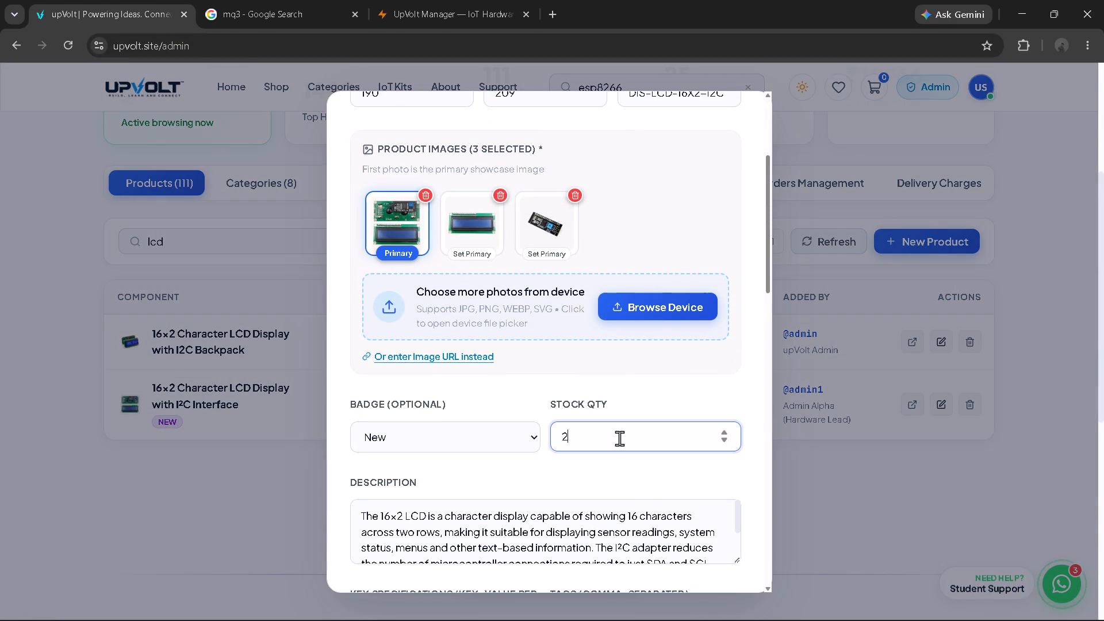
{"action": "key", "text": "BackSpace"}
{"action": "key", "text": "7"}
{"action": "scroll", "coordinate": [488, 287], "scroll_direction": "down", "scroll_amount": 8}
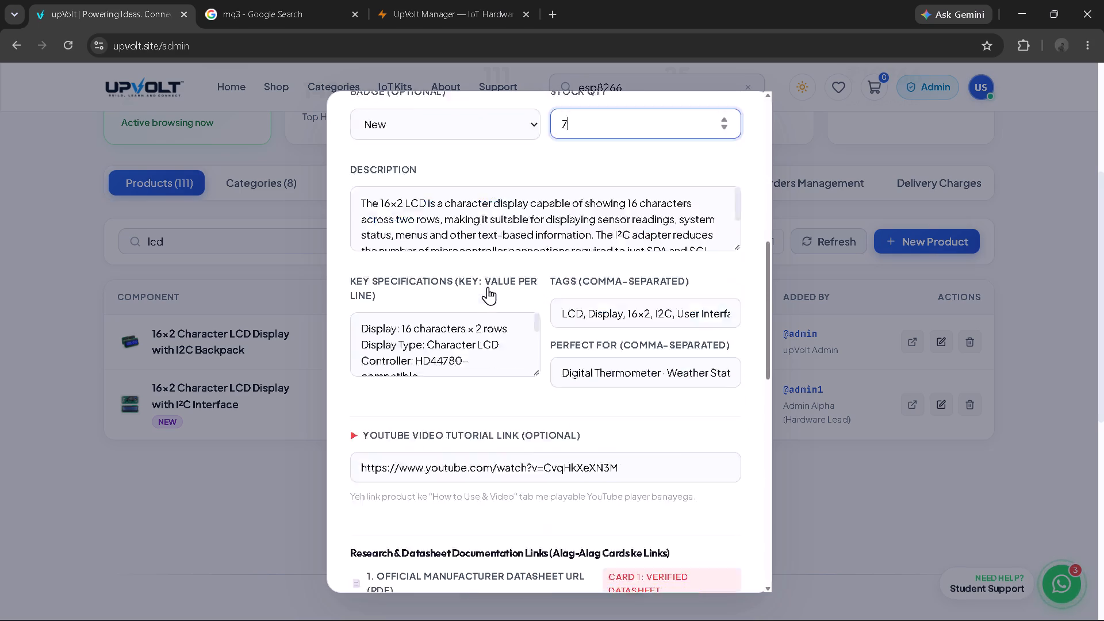
{"action": "left_click", "coordinate": [645, 553]}
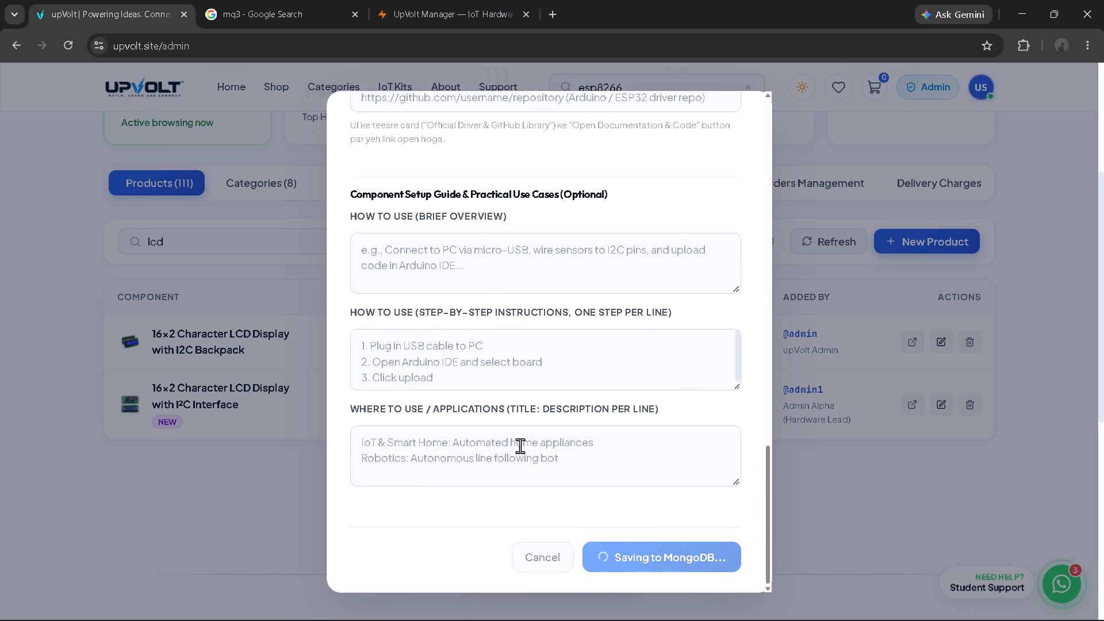
Find "mini" in the product list, set the mini solar panel's stock quantity to 3 and save it to the database.
{"action": "left_click", "coordinate": [224, 240]}
{"action": "key", "text": "BackSpace"}
{"action": "key", "text": "BackSpace"}
{"action": "key", "text": "BackSpace"}
{"action": "key", "text": "BackSpace"}
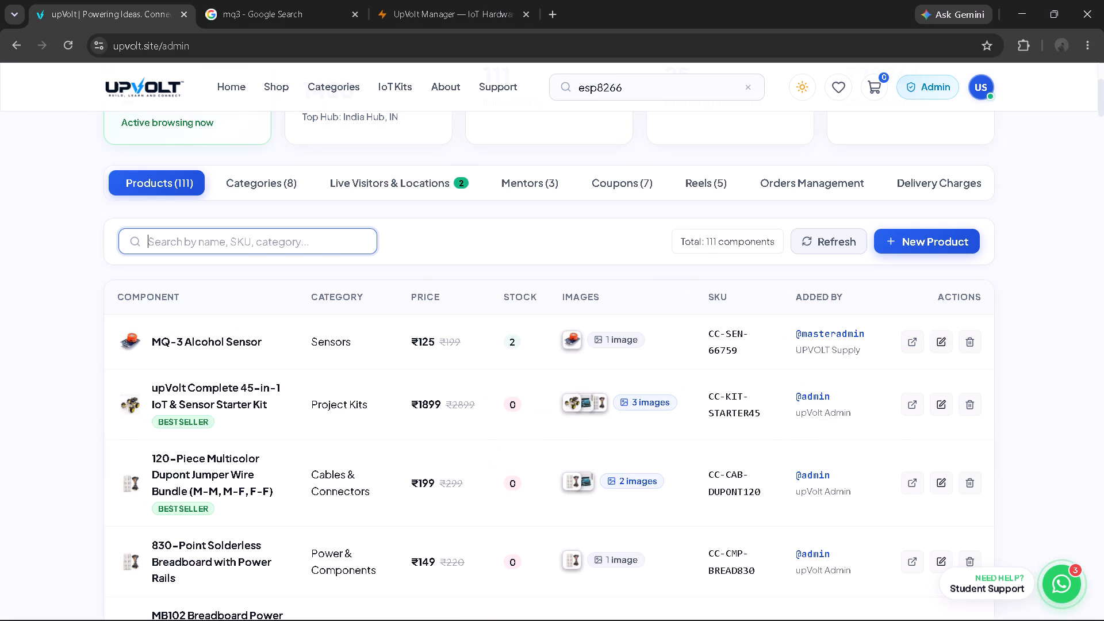
{"action": "type", "text": "mini"}
{"action": "key", "text": "space"}
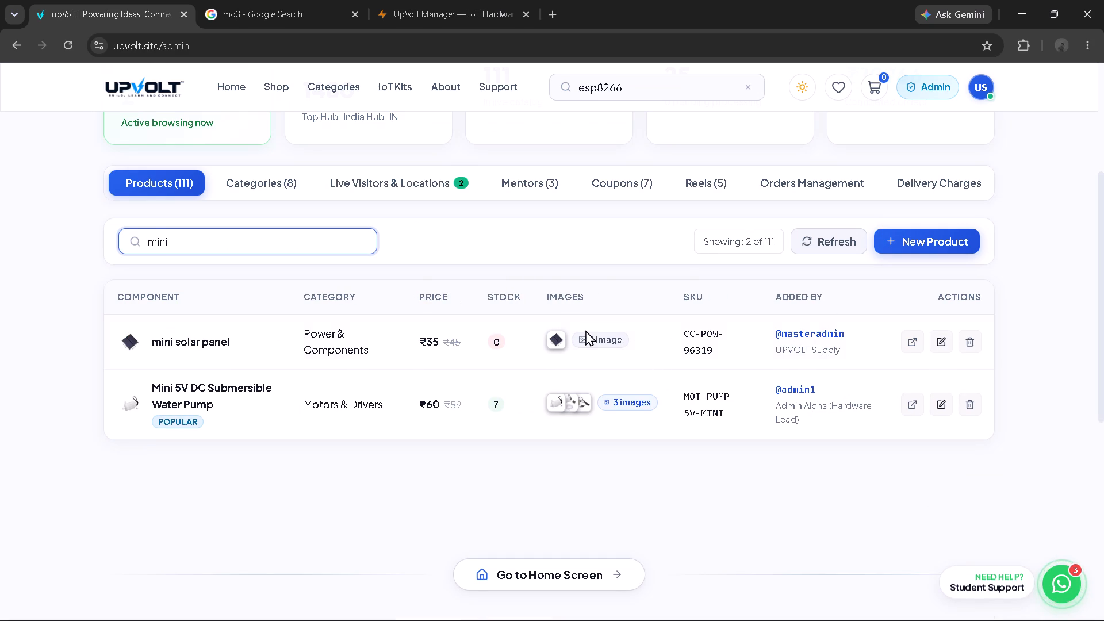
{"action": "left_click", "coordinate": [940, 344]}
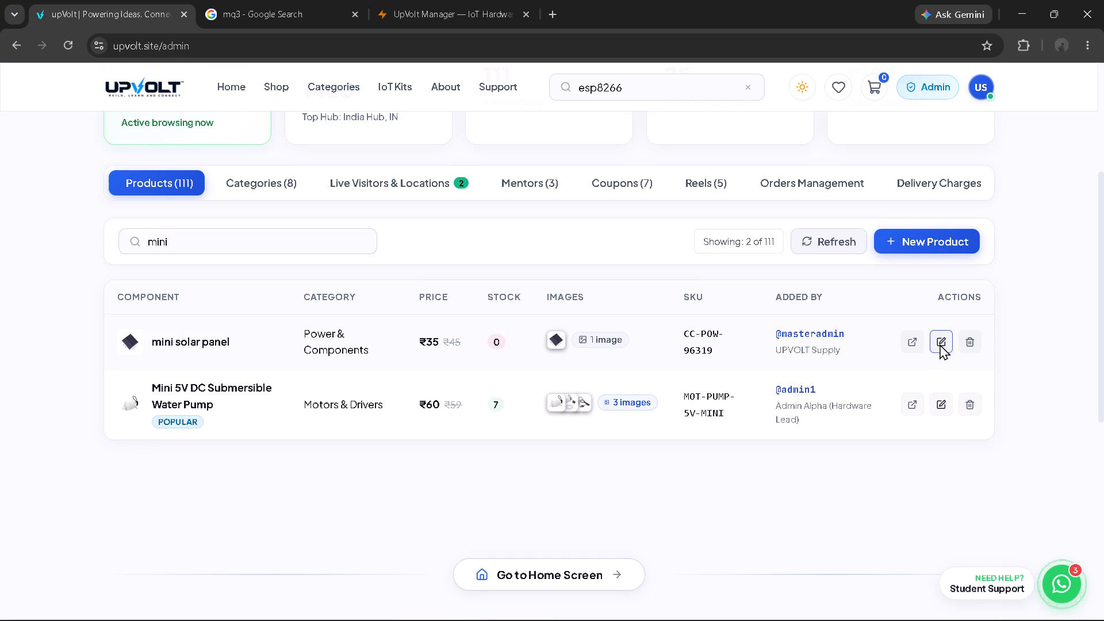
{"action": "scroll", "coordinate": [535, 465], "scroll_direction": "down", "scroll_amount": 2}
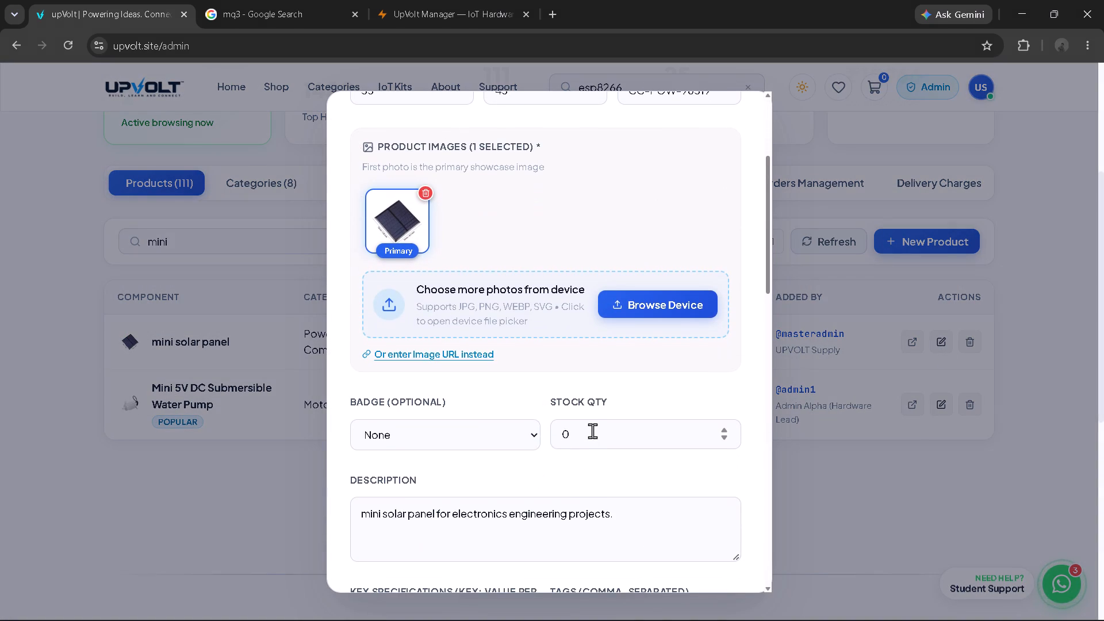
{"action": "scroll", "coordinate": [591, 432], "scroll_direction": "down", "scroll_amount": 1}
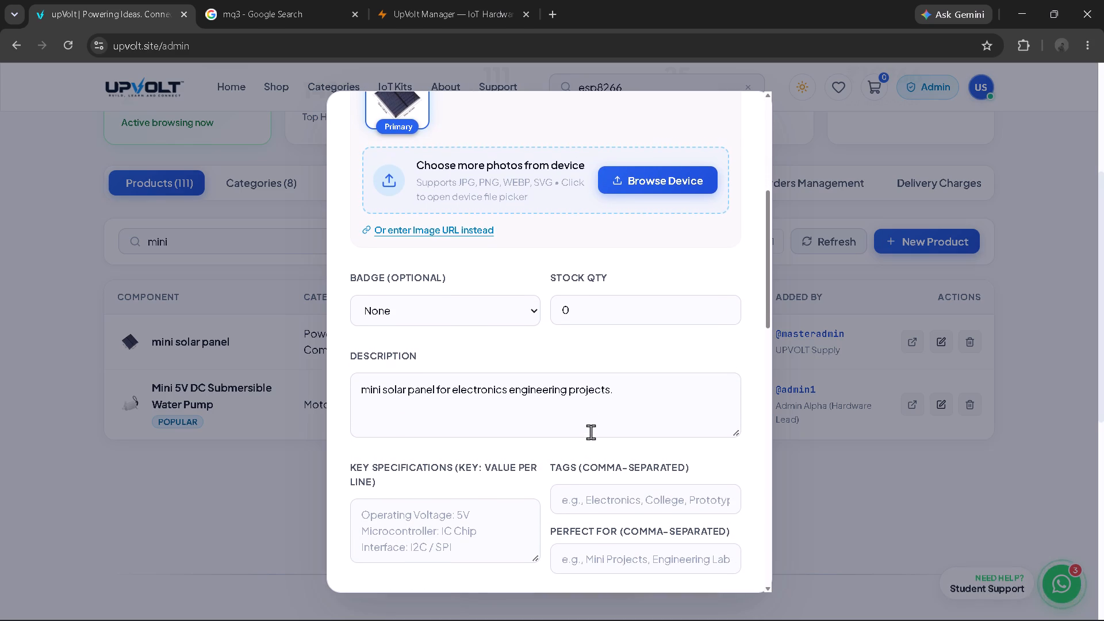
{"action": "left_click", "coordinate": [606, 318]}
{"action": "key", "text": "BackSpace"}
{"action": "key", "text": "3"}
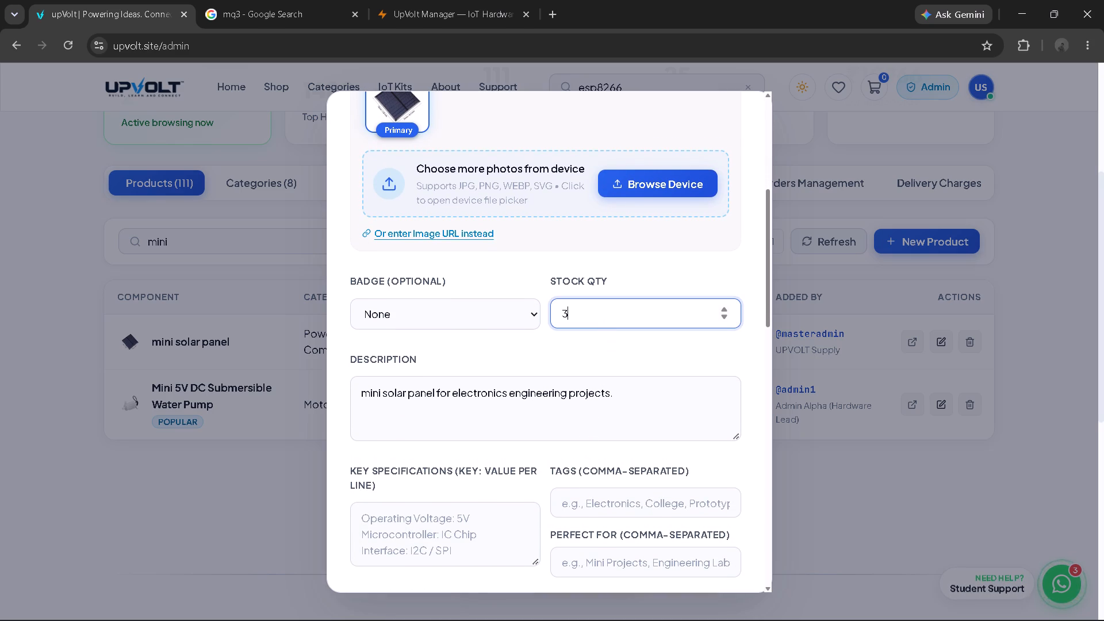
{"action": "scroll", "coordinate": [483, 254], "scroll_direction": "down", "scroll_amount": 8}
{"action": "left_click", "coordinate": [647, 551]}
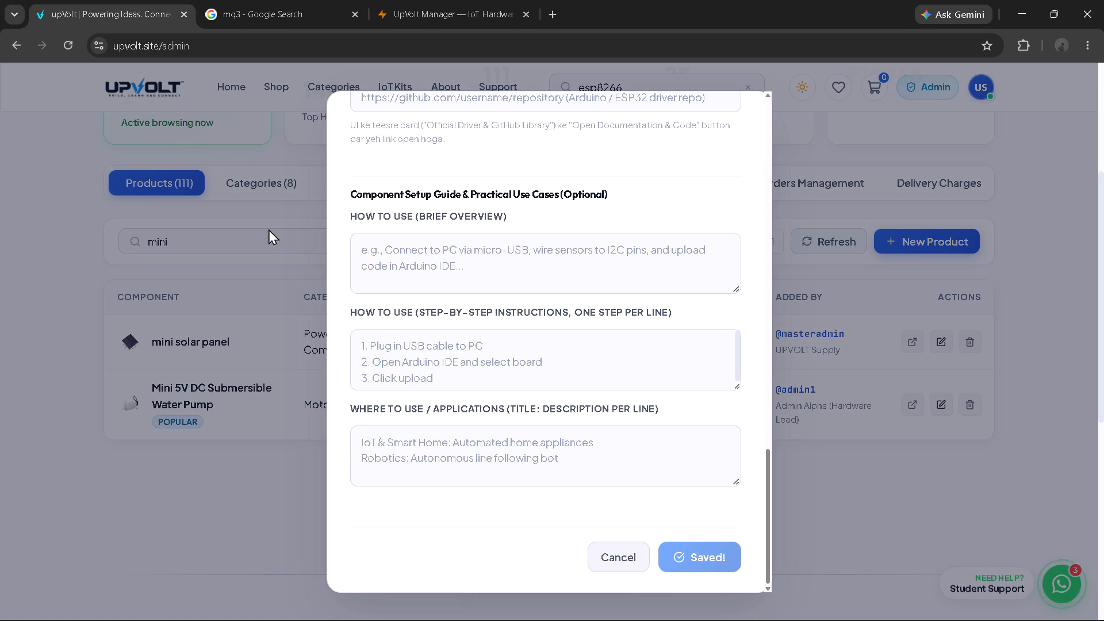
Search the product list for a battery using "li ion" and "batt".
{"action": "left_click", "coordinate": [213, 239]}
{"action": "key", "text": "BackSpace"}
{"action": "key", "text": "BackSpace"}
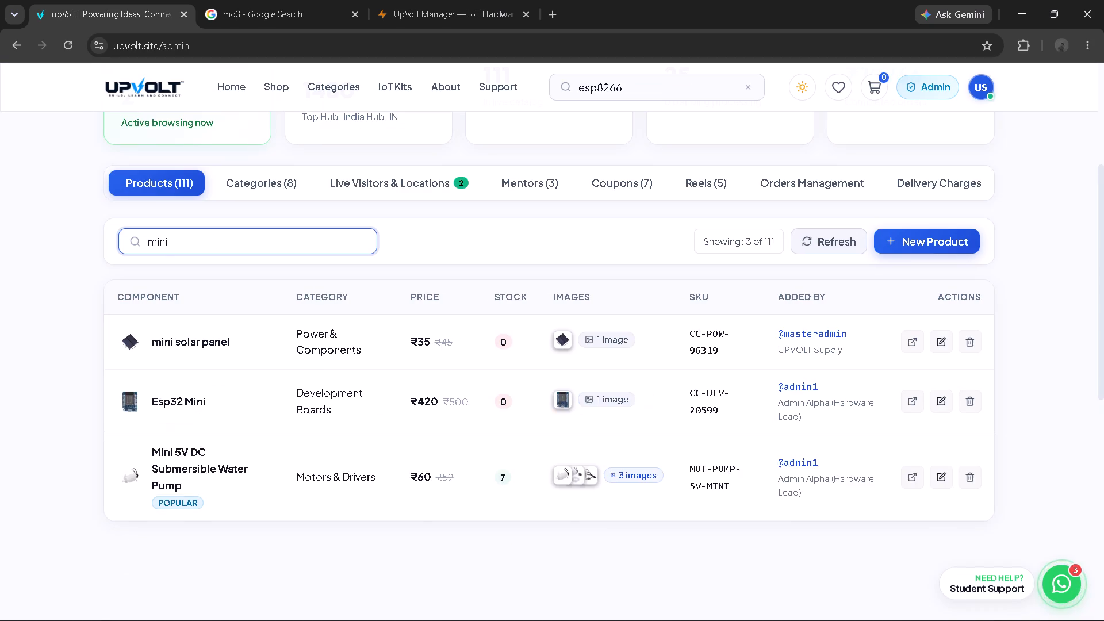
{"action": "key", "text": "BackSpace"}
{"action": "key", "text": "BackSpace"}
{"action": "key", "text": "BackSpace"}
{"action": "type", "text": "li ion"}
{"action": "key", "text": "BackSpace"}
{"action": "key", "text": "BackSpace"}
{"action": "key", "text": "BackSpace"}
{"action": "key", "text": "BackSpace"}
{"action": "key", "text": "BackSpace"}
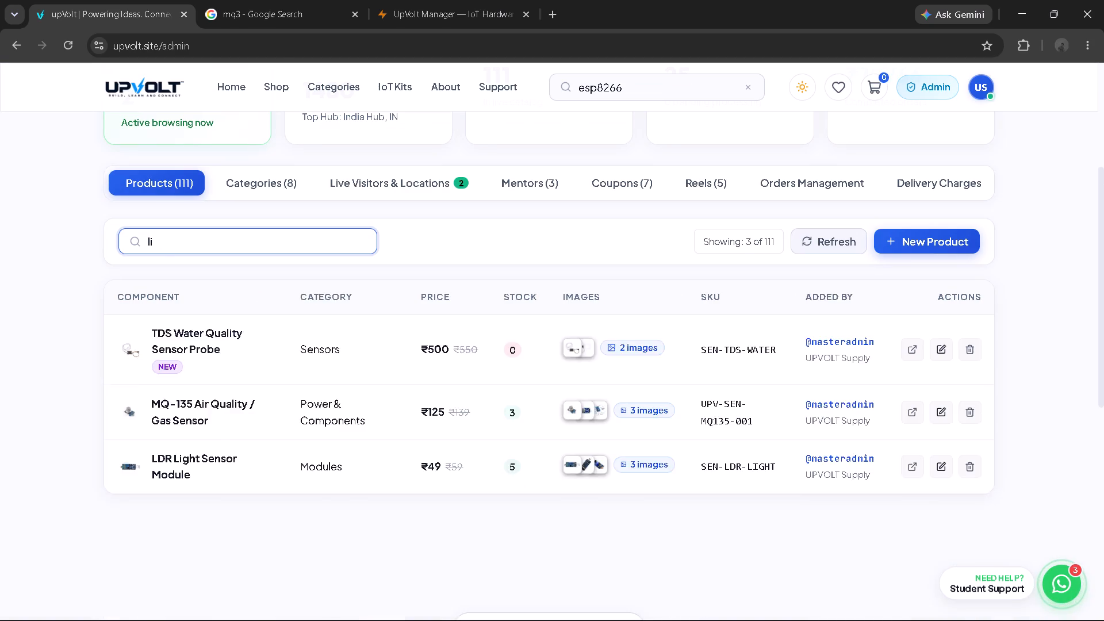
{"action": "key", "text": "BackSpace"}
{"action": "type", "text": "batt"}
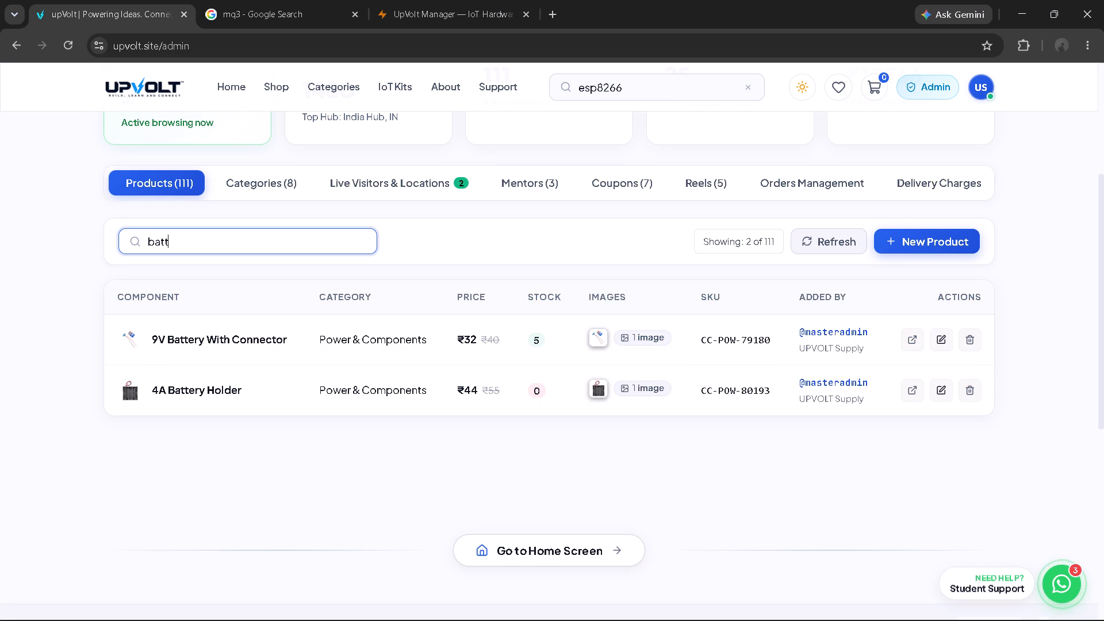
Find "mq2" in the product list, set the MQ-2 Combustible Gas/Smoke Sensor's stock quantity to 4 and save it to the database.
{"action": "key", "text": "BackSpace"}
{"action": "key", "text": "BackSpace"}
{"action": "key", "text": "BackSpace"}
{"action": "key", "text": "BackSpace"}
{"action": "key", "text": "BackSpace"}
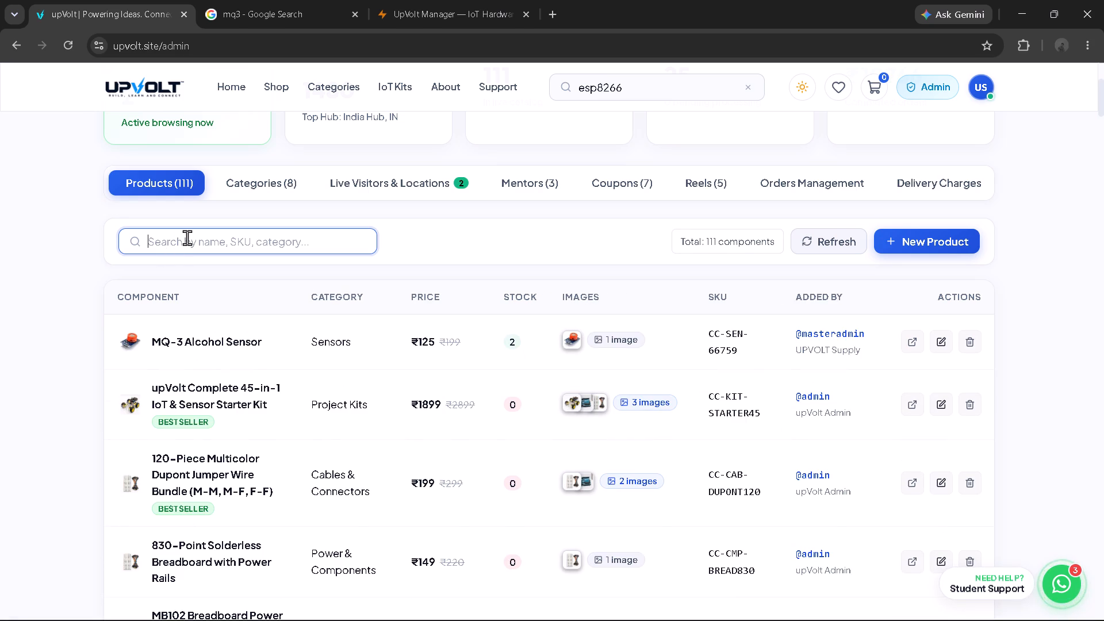
{"action": "type", "text": "mq2"}
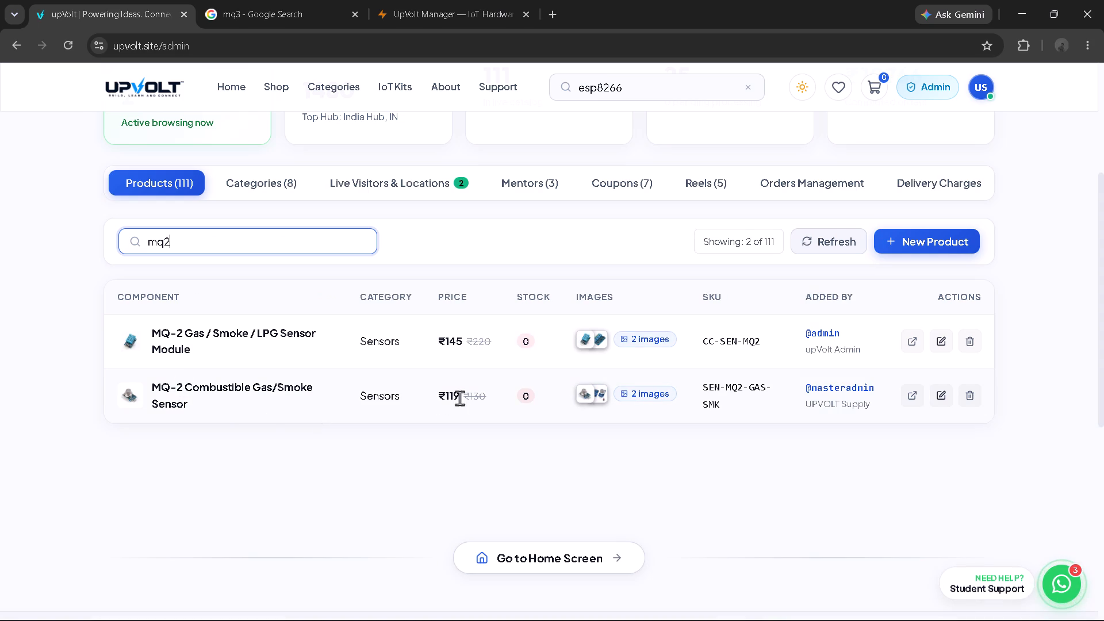
{"action": "left_click", "coordinate": [943, 389]}
{"action": "scroll", "coordinate": [583, 342], "scroll_direction": "down", "scroll_amount": 2}
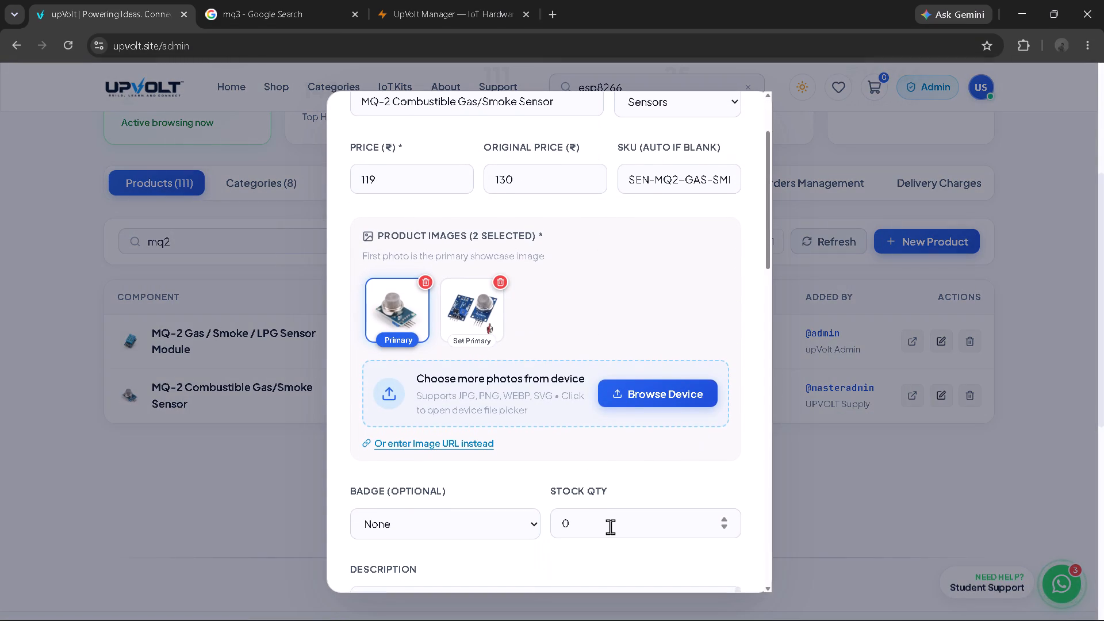
{"action": "left_click", "coordinate": [610, 523]}
{"action": "key", "text": "BackSpace"}
{"action": "key", "text": "4"}
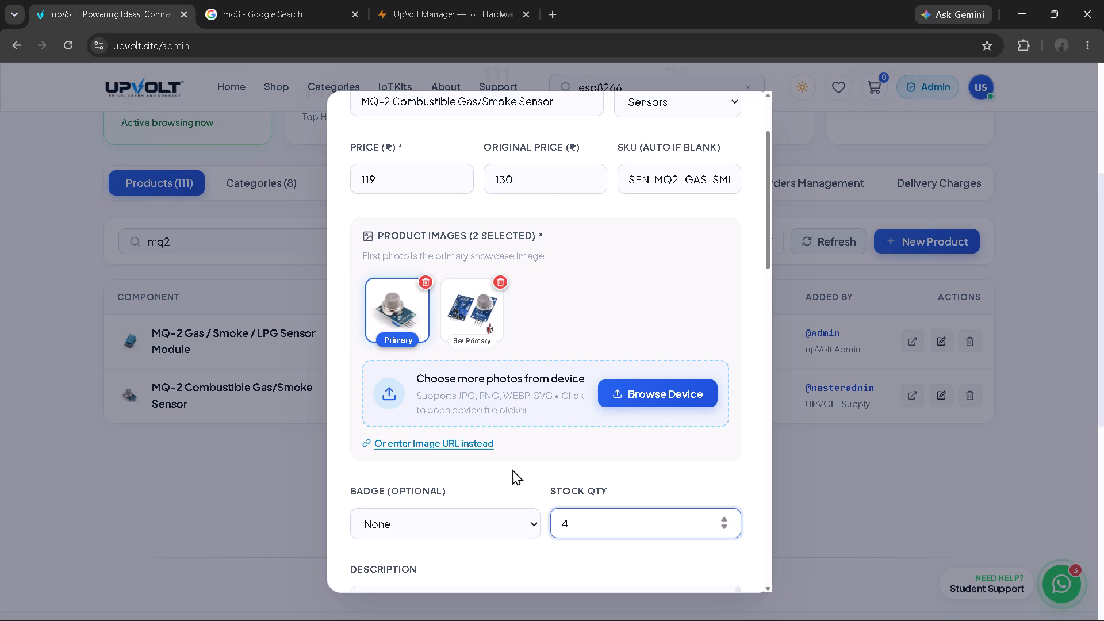
{"action": "scroll", "coordinate": [512, 469], "scroll_direction": "down", "scroll_amount": 8}
{"action": "left_click", "coordinate": [691, 554]}
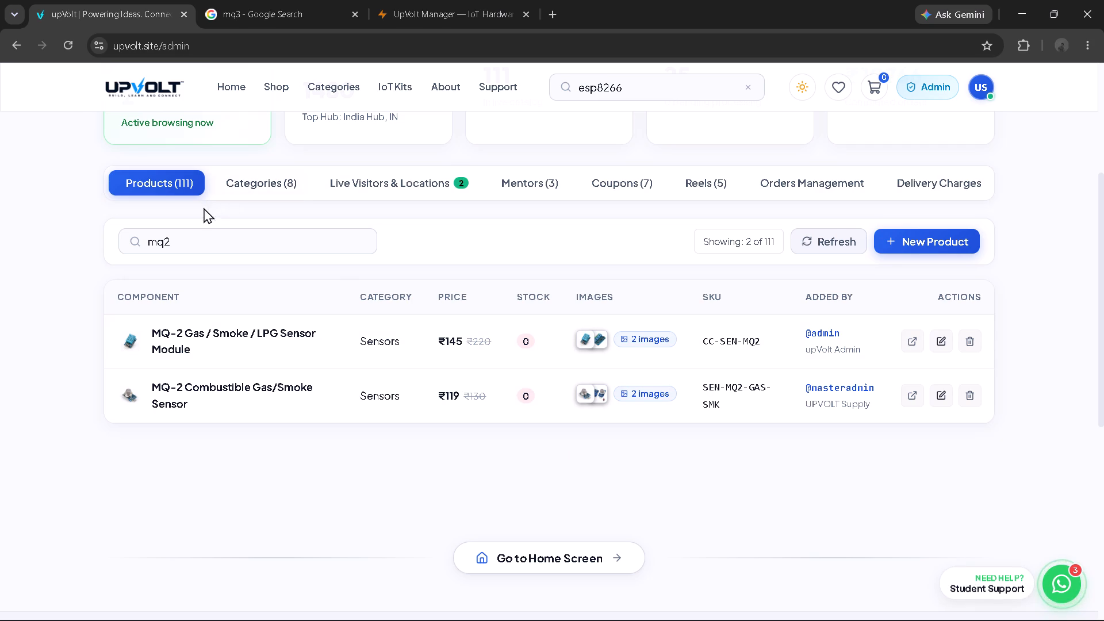
Find "pot" in the product list, set the 10KΩ Trimmer Potentiometer's stock quantity to 9 and save it to the database.
{"action": "left_click", "coordinate": [194, 239]}
{"action": "key", "text": "BackSpace"}
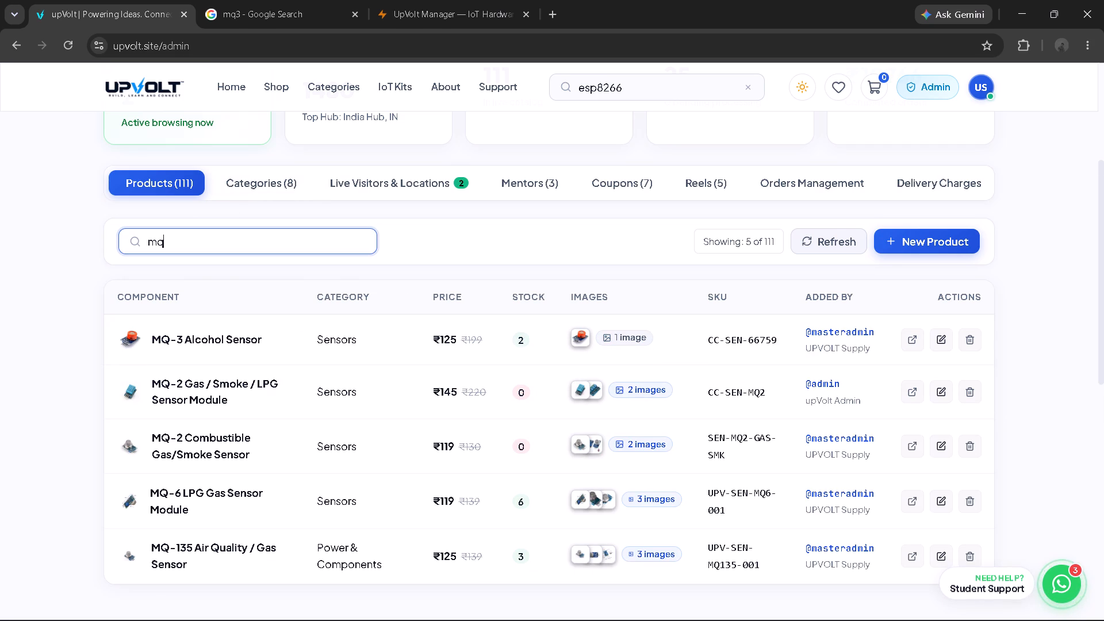
{"action": "key", "text": "BackSpace"}
{"action": "key", "text": "BackSpace"}
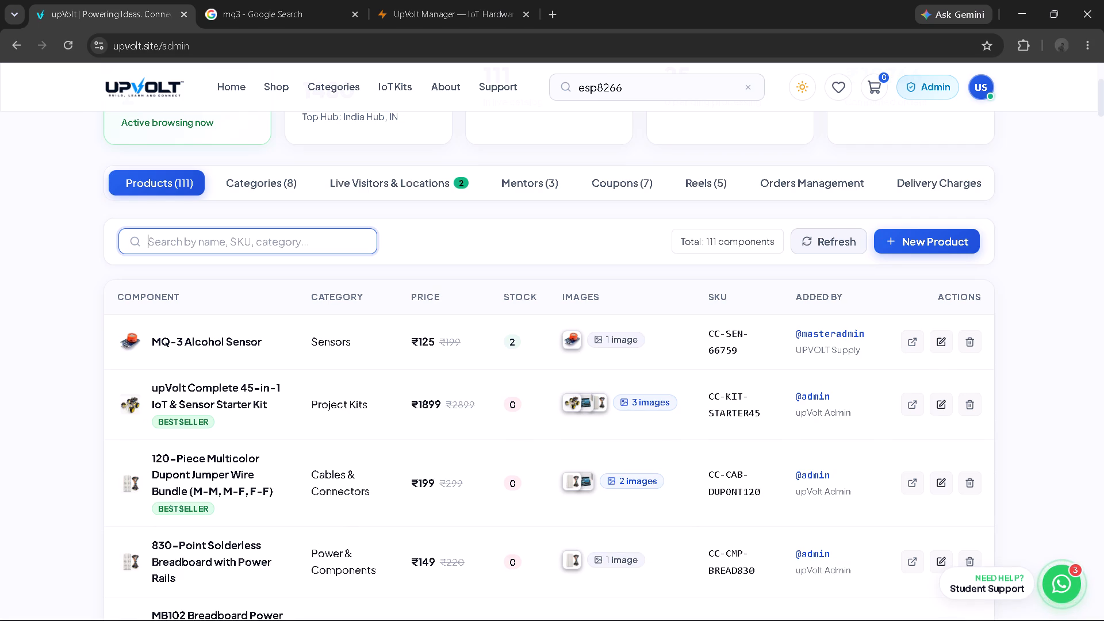
{"action": "type", "text": "pot"}
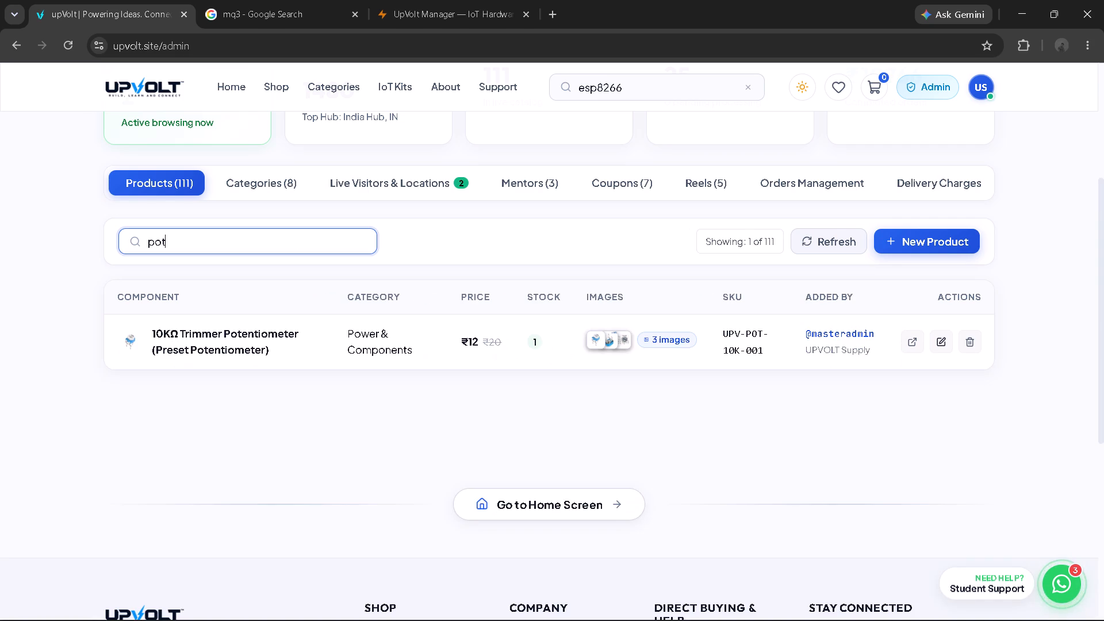
{"action": "left_click", "coordinate": [942, 338]}
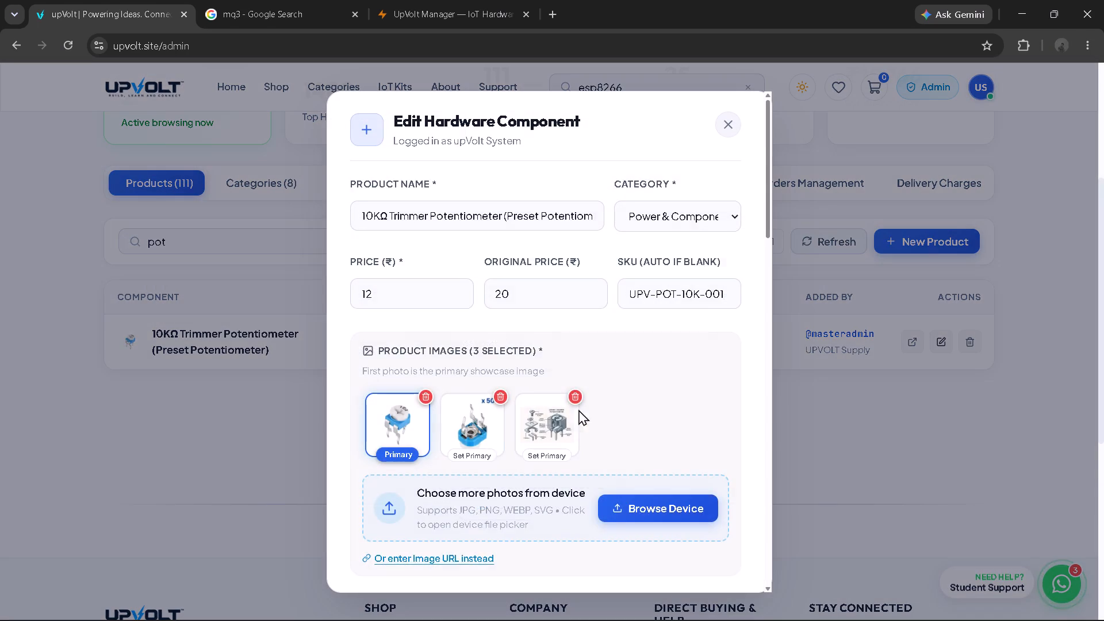
{"action": "scroll", "coordinate": [541, 413], "scroll_direction": "down", "scroll_amount": 2}
{"action": "left_click", "coordinate": [578, 419]}
{"action": "key", "text": "BackSpace"}
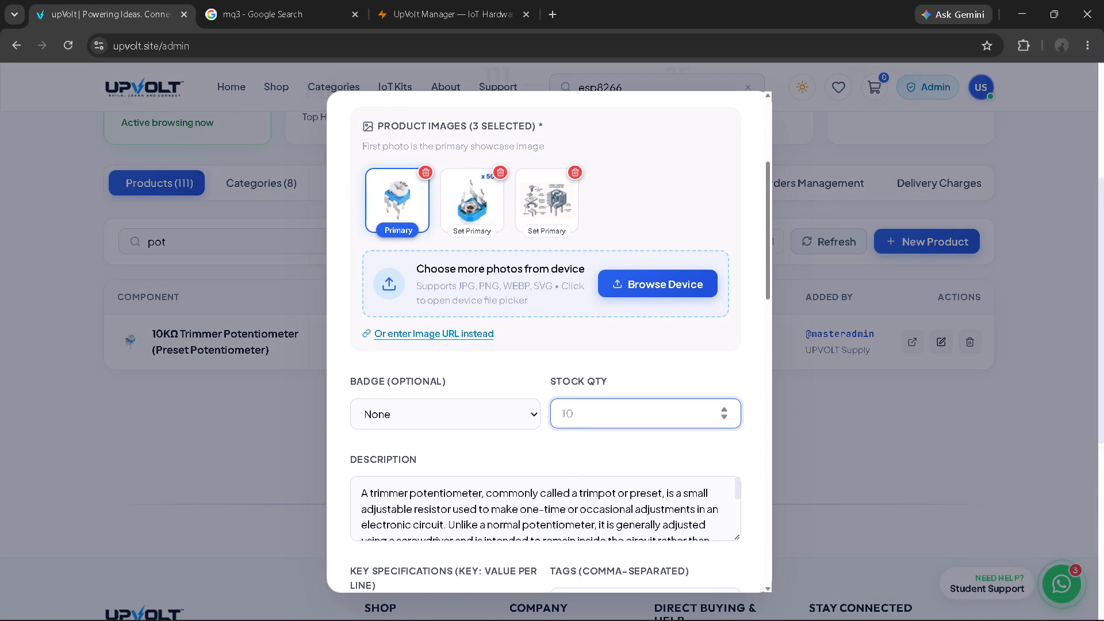
{"action": "key", "text": "9"}
{"action": "scroll", "coordinate": [532, 349], "scroll_direction": "down", "scroll_amount": 10}
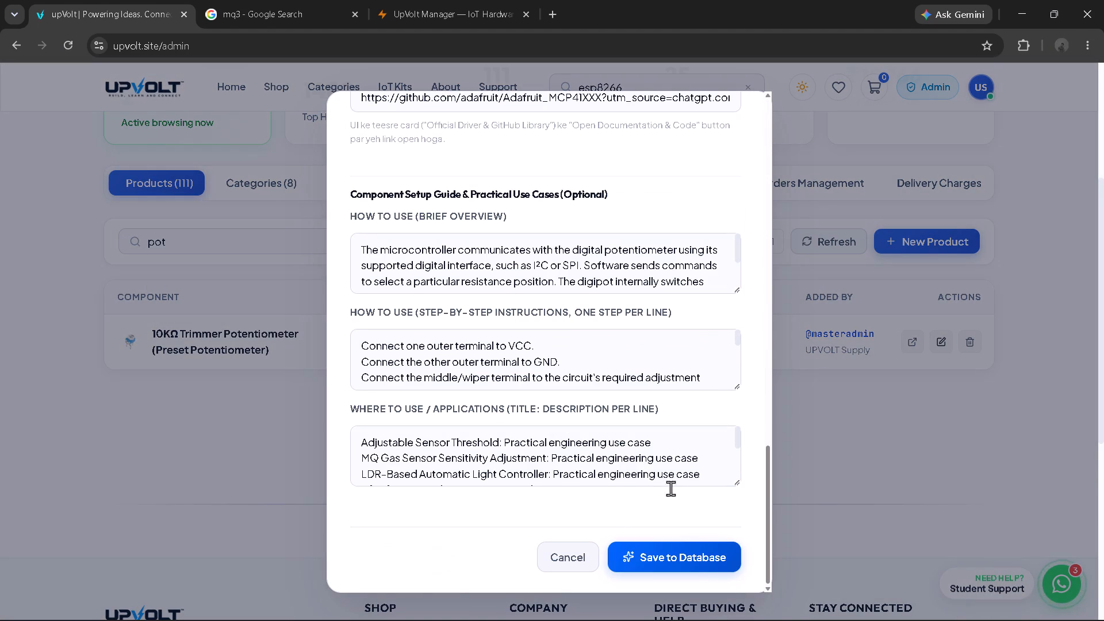
{"action": "left_click", "coordinate": [689, 558]}
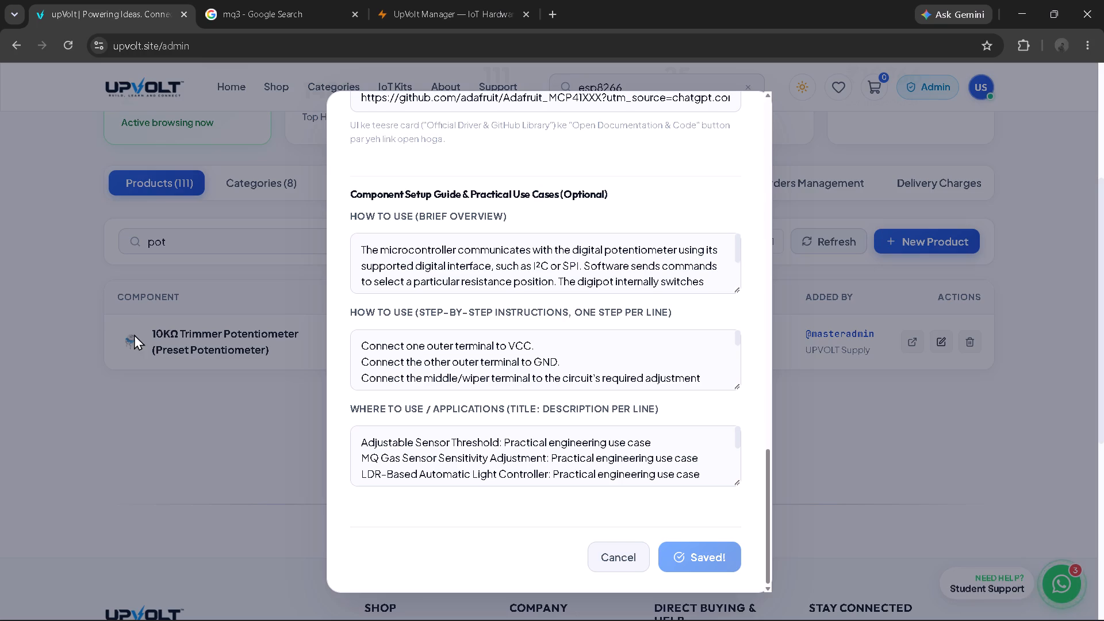
Find "push" in the product list, set the 6×6mm Tactile Push Button Switch's stock quantity to 23 and save it to the database.
{"action": "left_click", "coordinate": [169, 246]}
{"action": "key", "text": "BackSpace"}
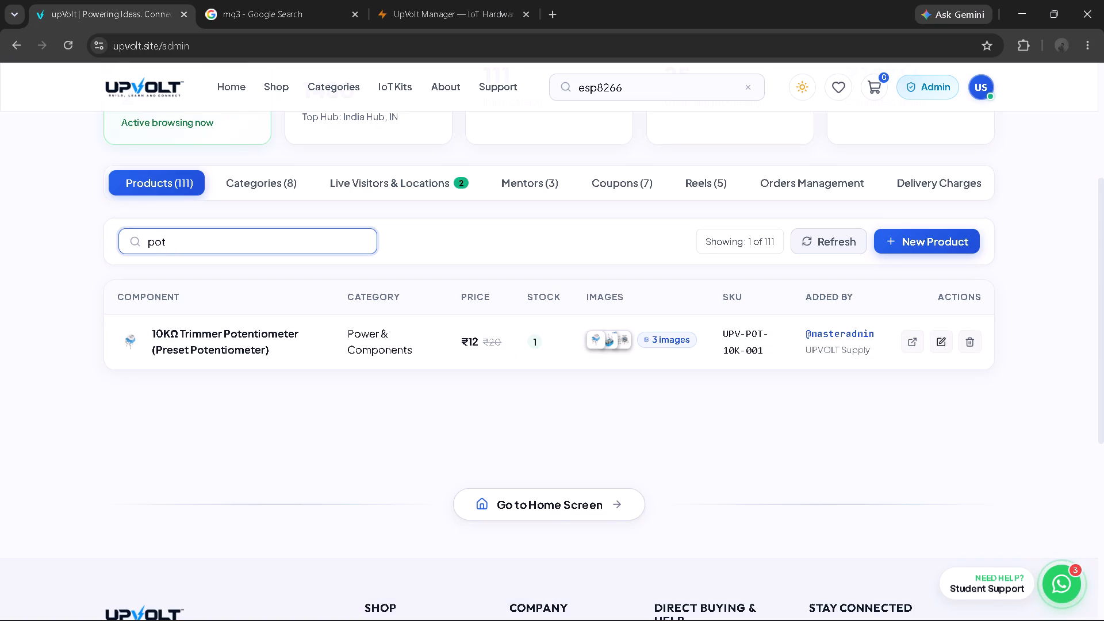
{"action": "key", "text": "BackSpace"}
{"action": "type", "text": "ush"}
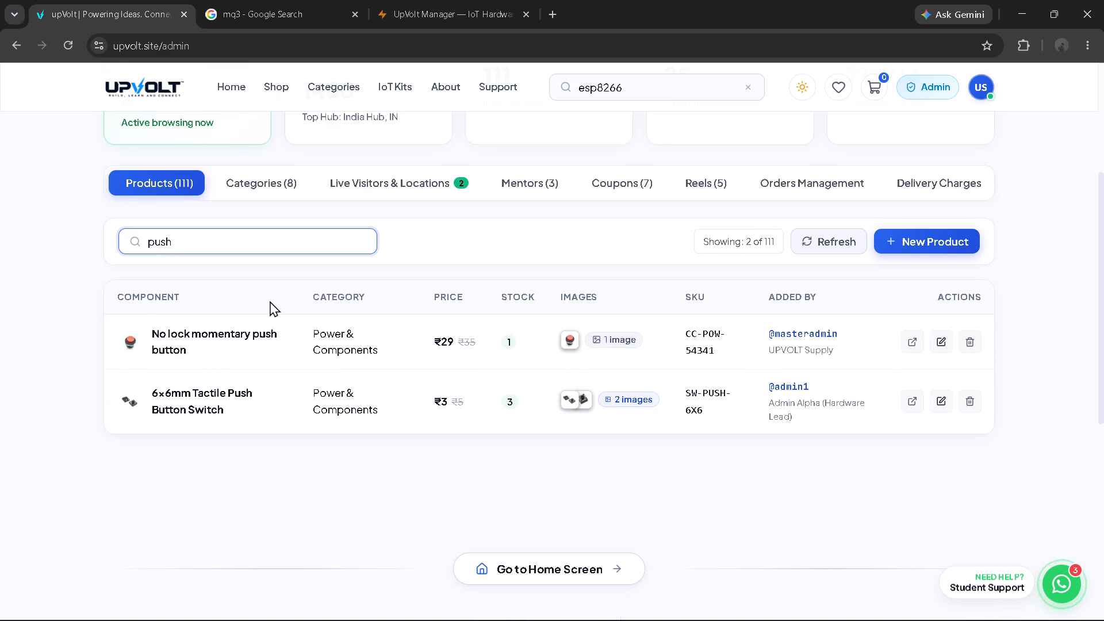
{"action": "left_click", "coordinate": [945, 396]}
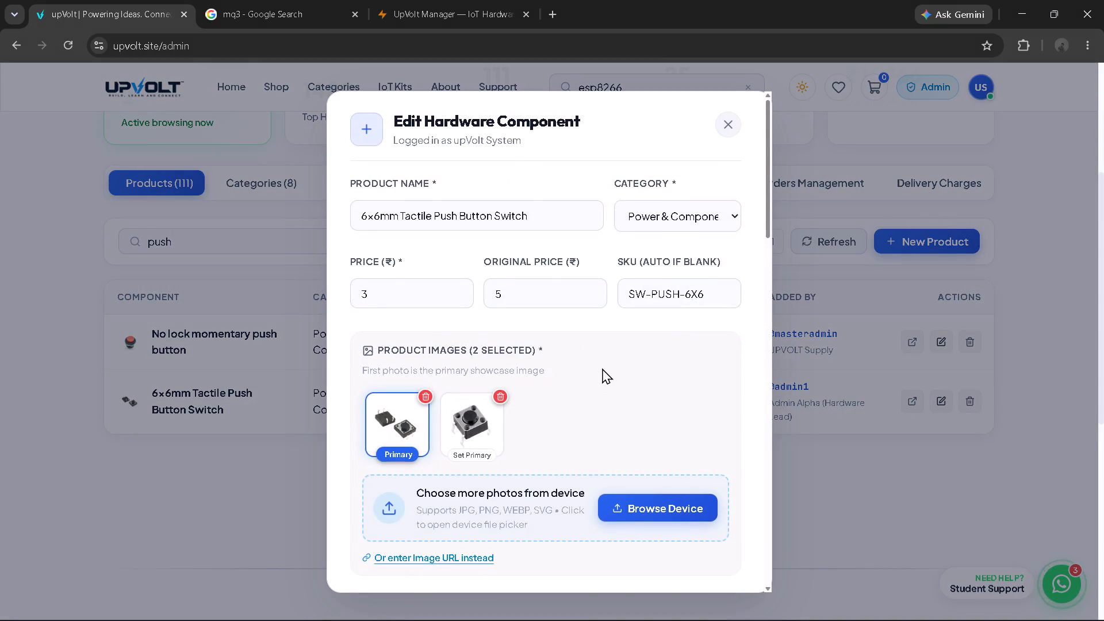
{"action": "scroll", "coordinate": [602, 368], "scroll_direction": "down", "scroll_amount": 3}
{"action": "left_click", "coordinate": [562, 379]}
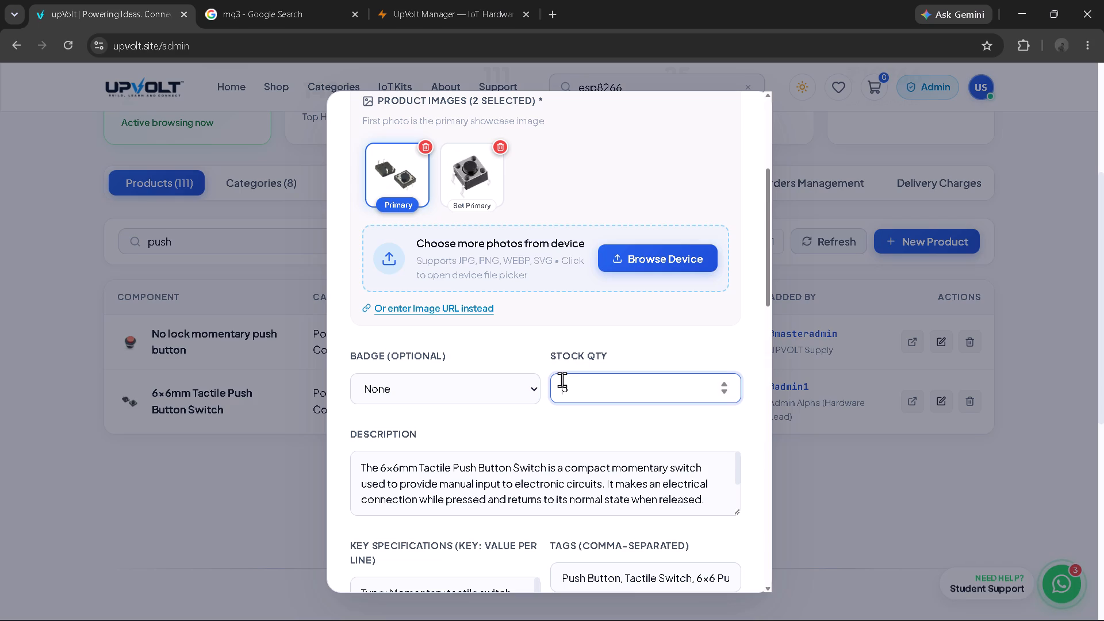
{"action": "key", "text": "2"}
{"action": "scroll", "coordinate": [502, 329], "scroll_direction": "down", "scroll_amount": 5}
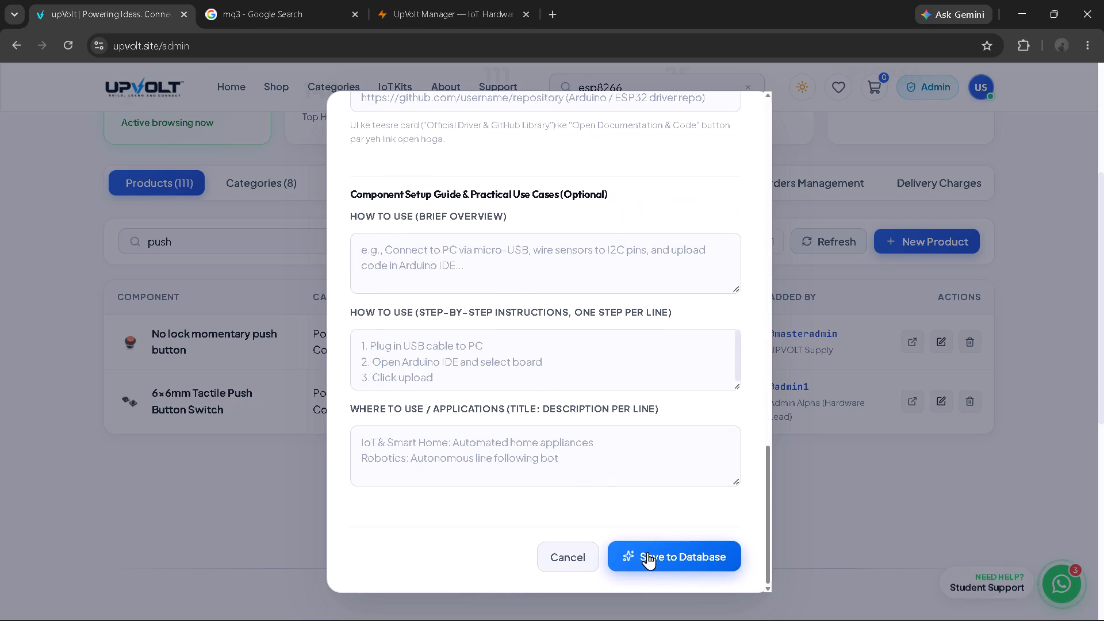
{"action": "left_click", "coordinate": [649, 553]}
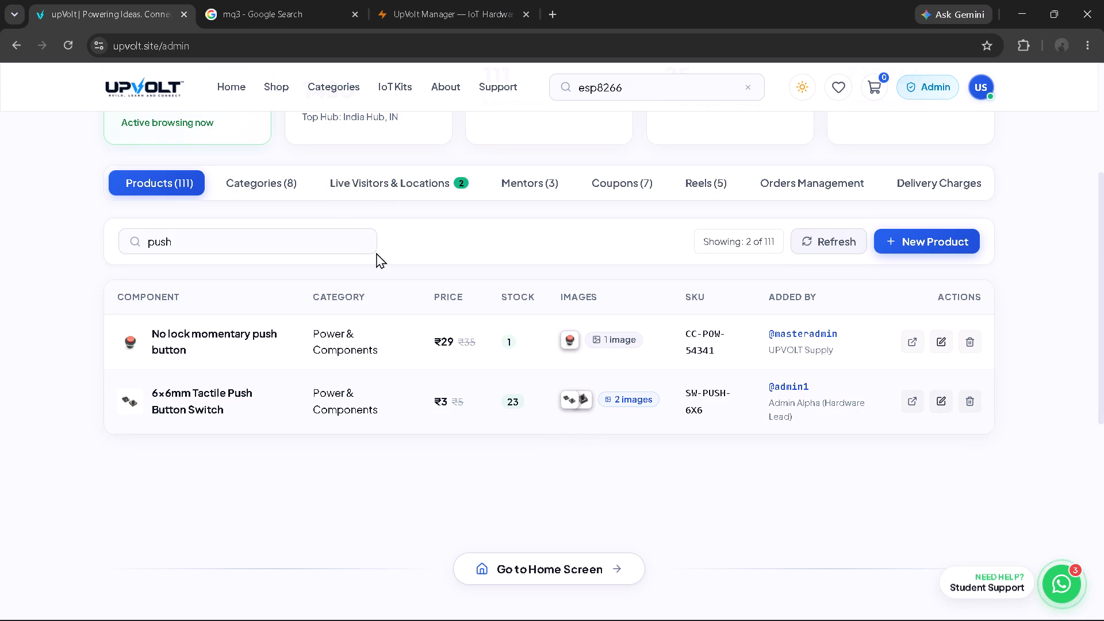
Find "220" in the product list, set the 220 Ohm Resistor pack's stock quantity to 36 and save it to the database.
{"action": "left_click", "coordinate": [207, 236]}
{"action": "key", "text": "BackSpace"}
{"action": "key", "text": "BackSpace"}
{"action": "key", "text": "BackSpace"}
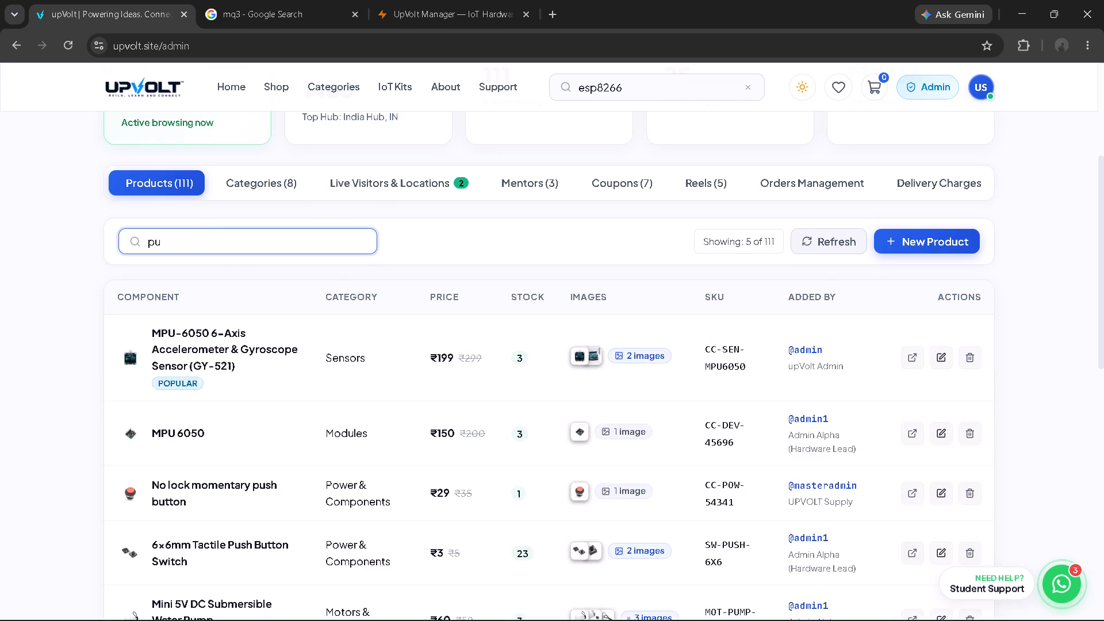
{"action": "key", "text": "BackSpace"}
{"action": "type", "text": "220"}
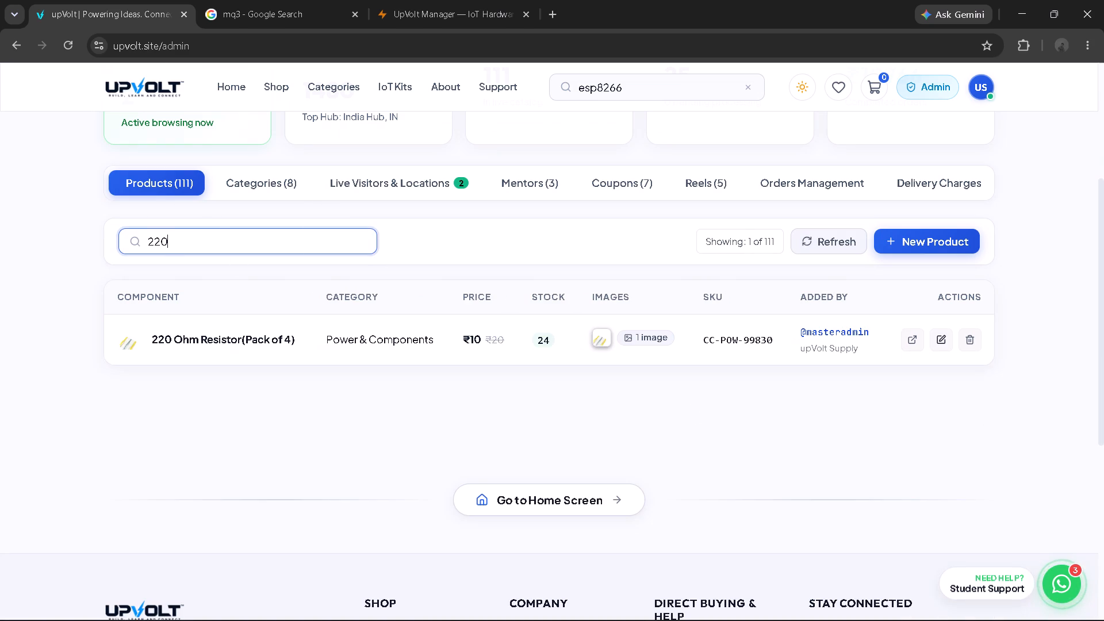
{"action": "left_click", "coordinate": [938, 342]}
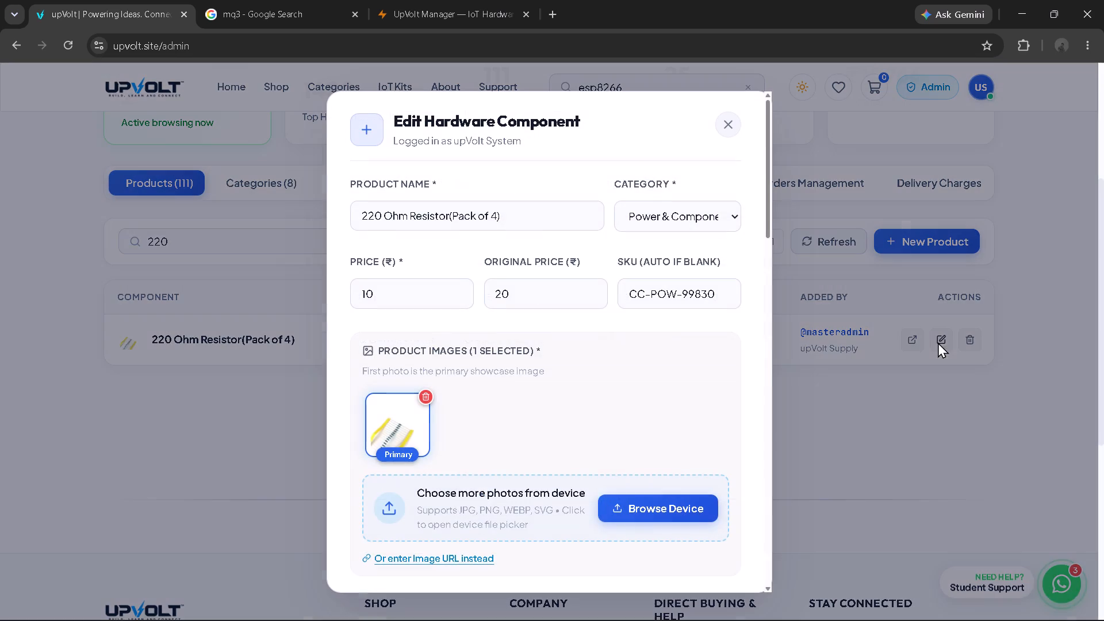
{"action": "scroll", "coordinate": [599, 341], "scroll_direction": "down", "scroll_amount": 3}
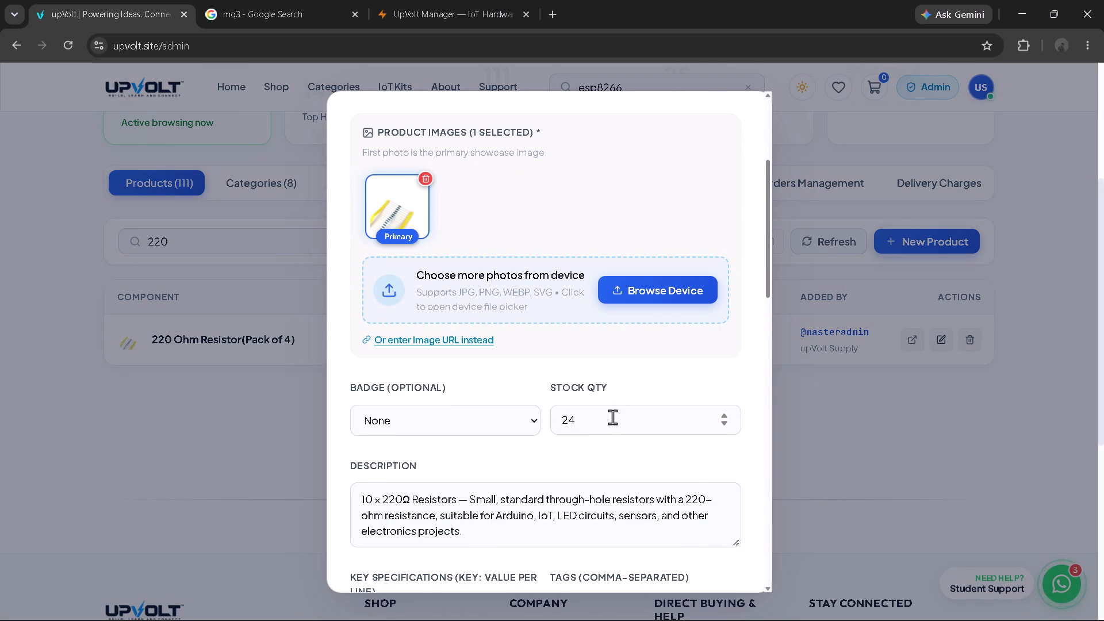
{"action": "left_click", "coordinate": [612, 417]}
{"action": "key", "text": "BackSpace"}
{"action": "key", "text": "BackSpace"}
{"action": "type", "text": "36"}
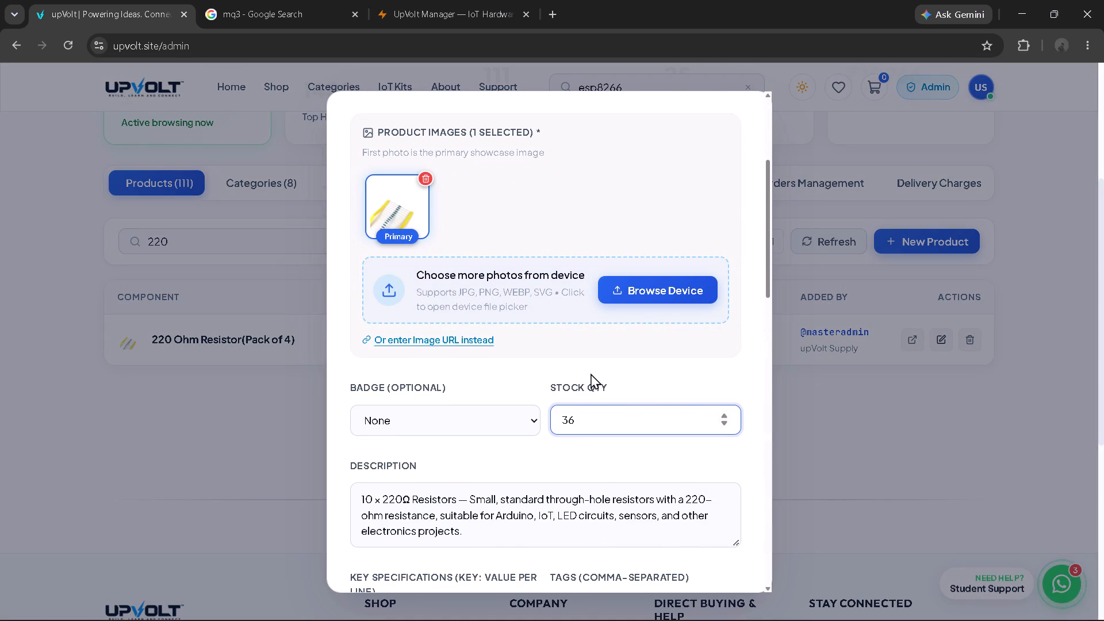
{"action": "scroll", "coordinate": [591, 373], "scroll_direction": "down", "scroll_amount": 8}
{"action": "left_click", "coordinate": [672, 543]}
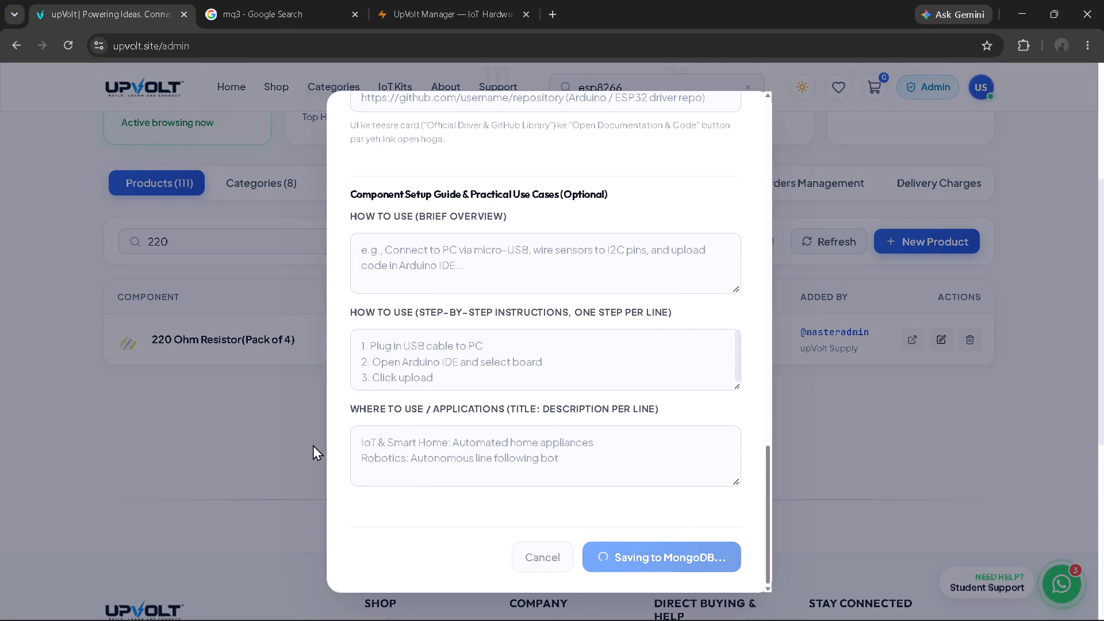
Find "1k" in the product list, set the 1kΩ Through-Hole Resistor pack's stock quantity to 32 and save it to the database.
{"action": "left_click", "coordinate": [189, 239]}
{"action": "left_click", "coordinate": [189, 239]}
{"action": "key", "text": "BackSpace"}
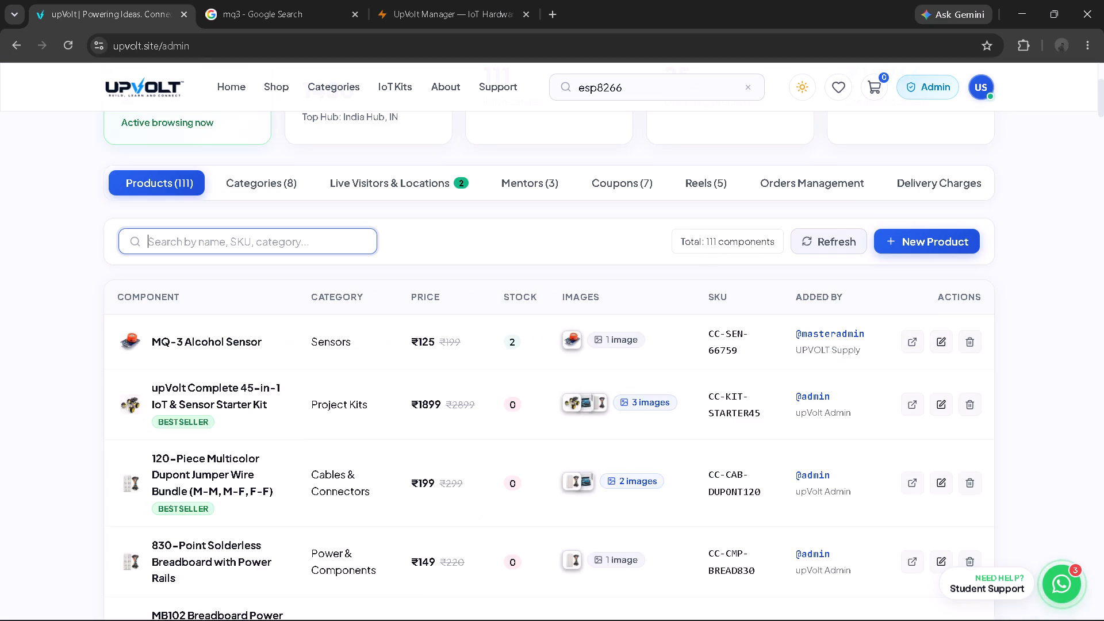
{"action": "key", "text": "1"}
{"action": "key", "text": "k"}
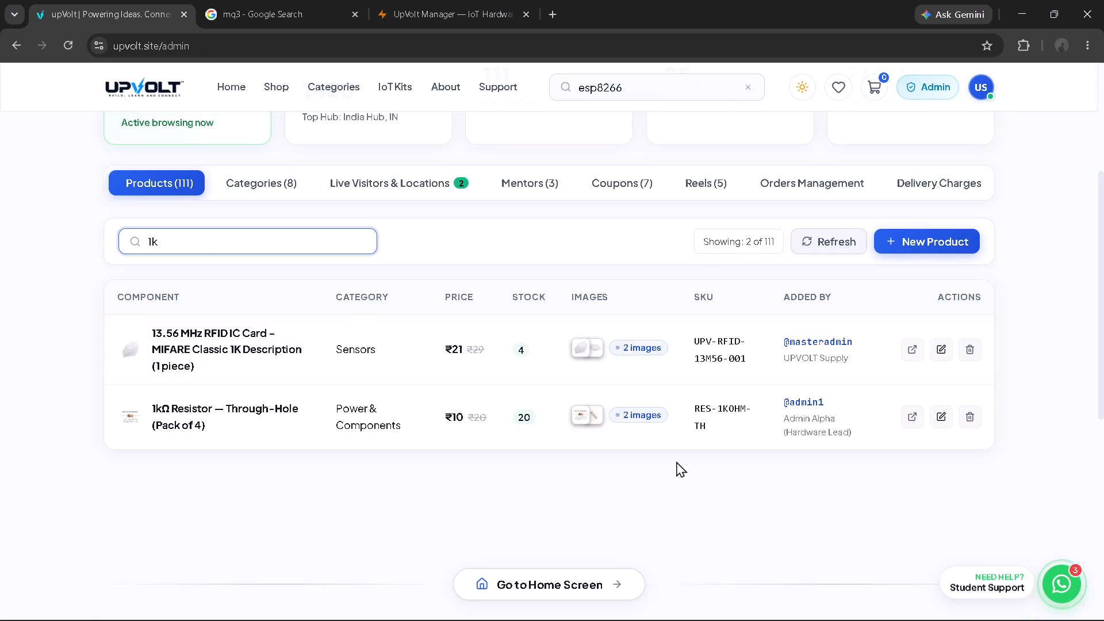
{"action": "left_click", "coordinate": [940, 412]}
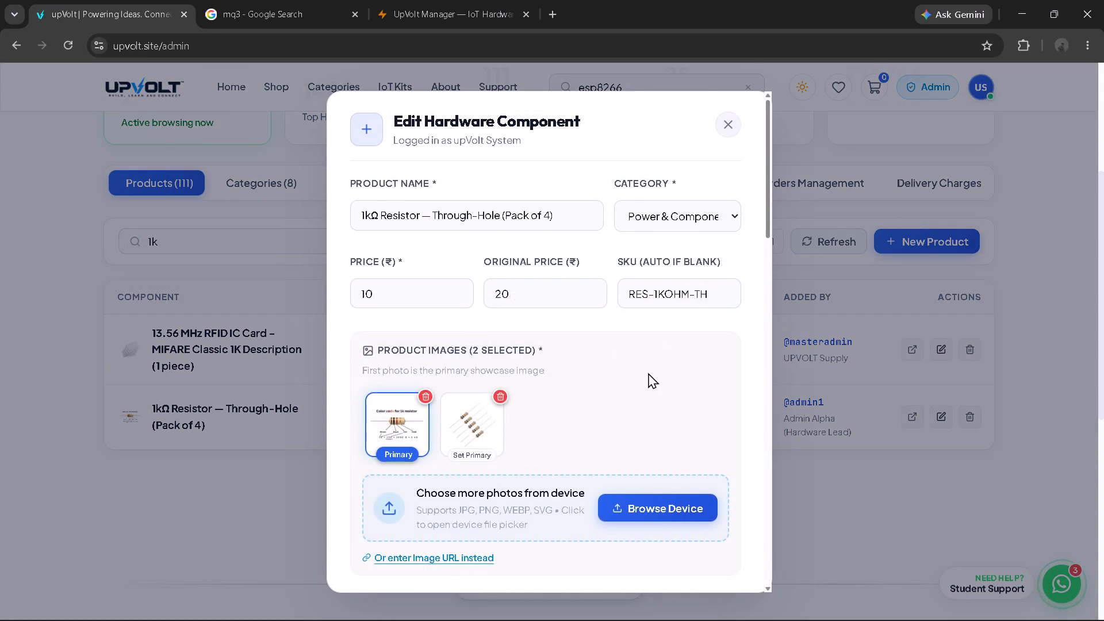
{"action": "scroll", "coordinate": [648, 373], "scroll_direction": "down", "scroll_amount": 3}
{"action": "left_click", "coordinate": [620, 395]}
{"action": "key", "text": "BackSpace"}
{"action": "key", "text": "BackSpace"}
{"action": "type", "text": "32"}
{"action": "scroll", "coordinate": [594, 330], "scroll_direction": "down", "scroll_amount": 11}
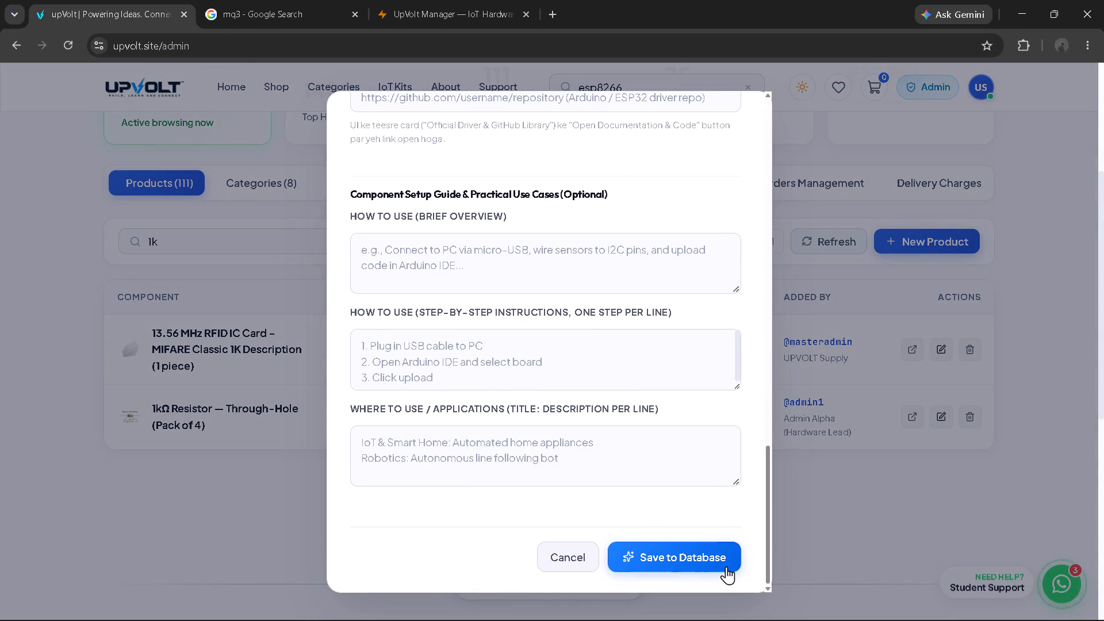
{"action": "left_click", "coordinate": [706, 563]}
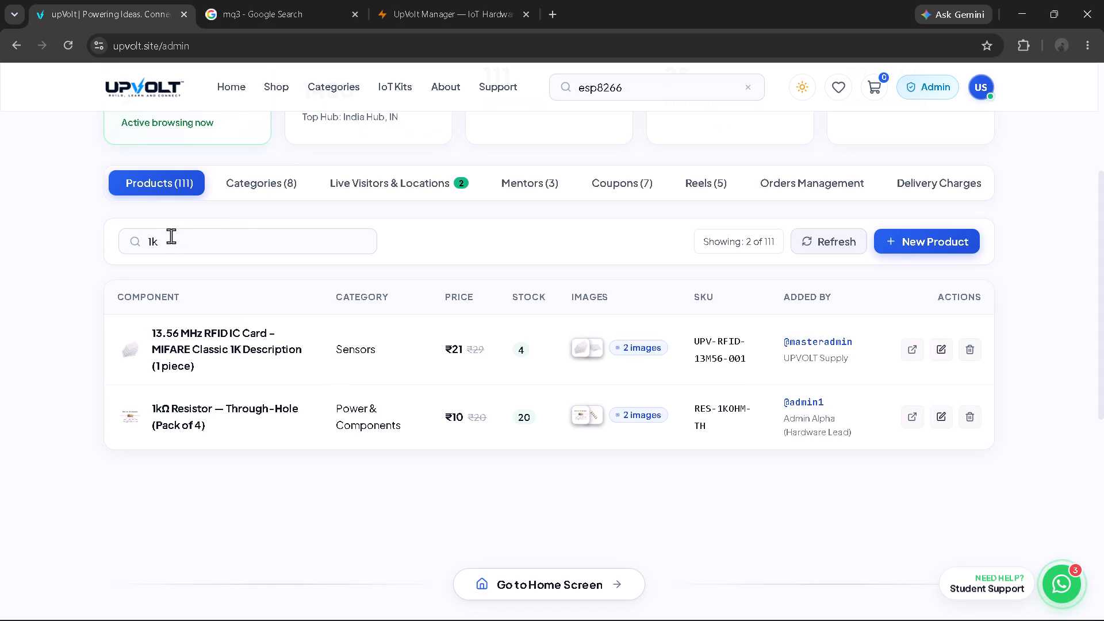
Find "10k" in the product list, set the 10K ohm resistor pack's stock quantity to 35 and save it to the database.
{"action": "left_click", "coordinate": [171, 236]}
{"action": "key", "text": "BackSpace"}
{"action": "key", "text": "0"}
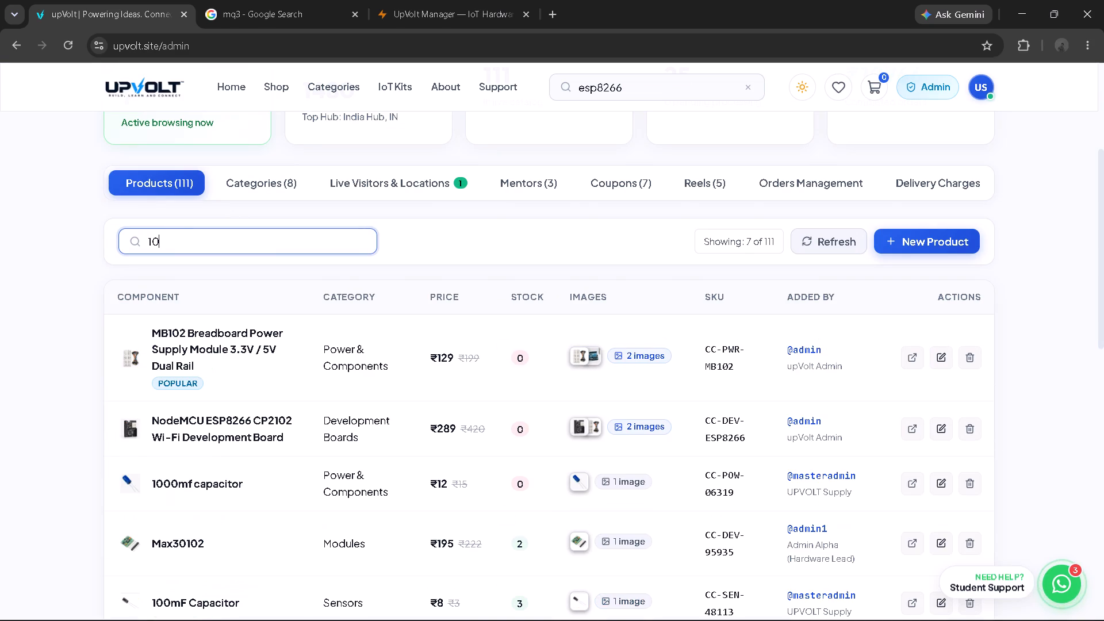
{"action": "key", "text": "k"}
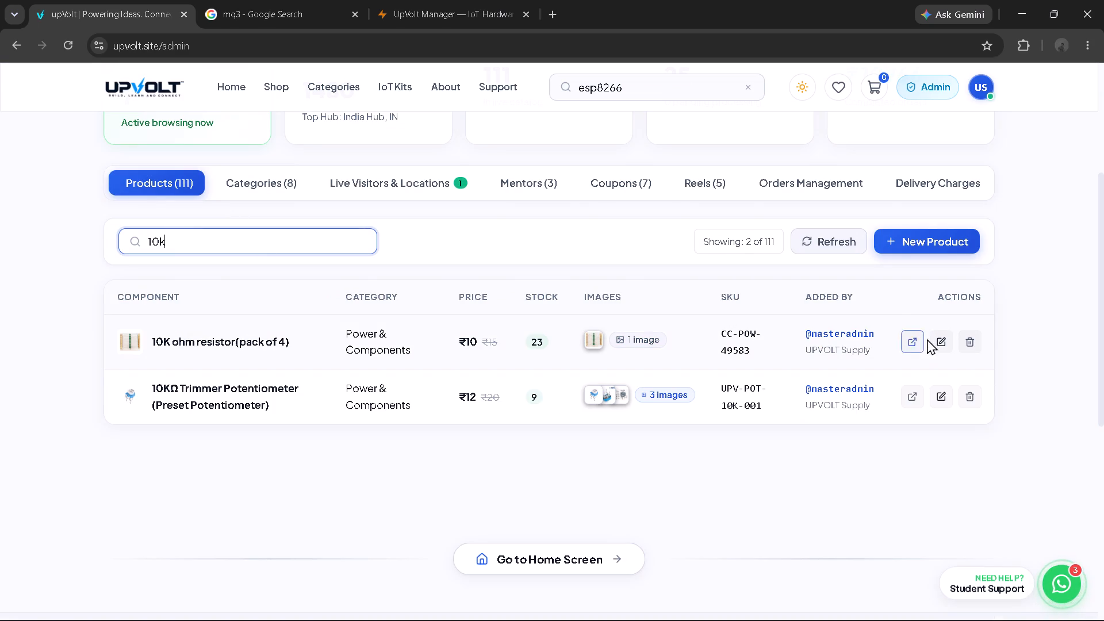
{"action": "left_click", "coordinate": [937, 340]}
{"action": "scroll", "coordinate": [672, 348], "scroll_direction": "down", "scroll_amount": 3}
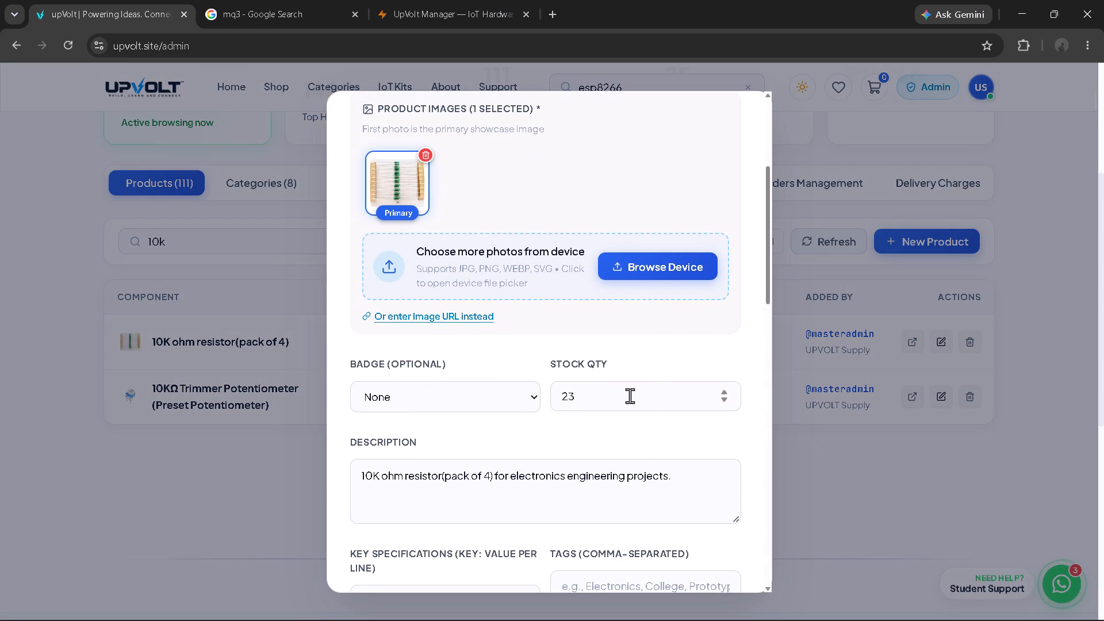
{"action": "left_click", "coordinate": [627, 395]}
{"action": "key", "text": "BackSpace"}
{"action": "key", "text": "BackSpace"}
{"action": "type", "text": "35"}
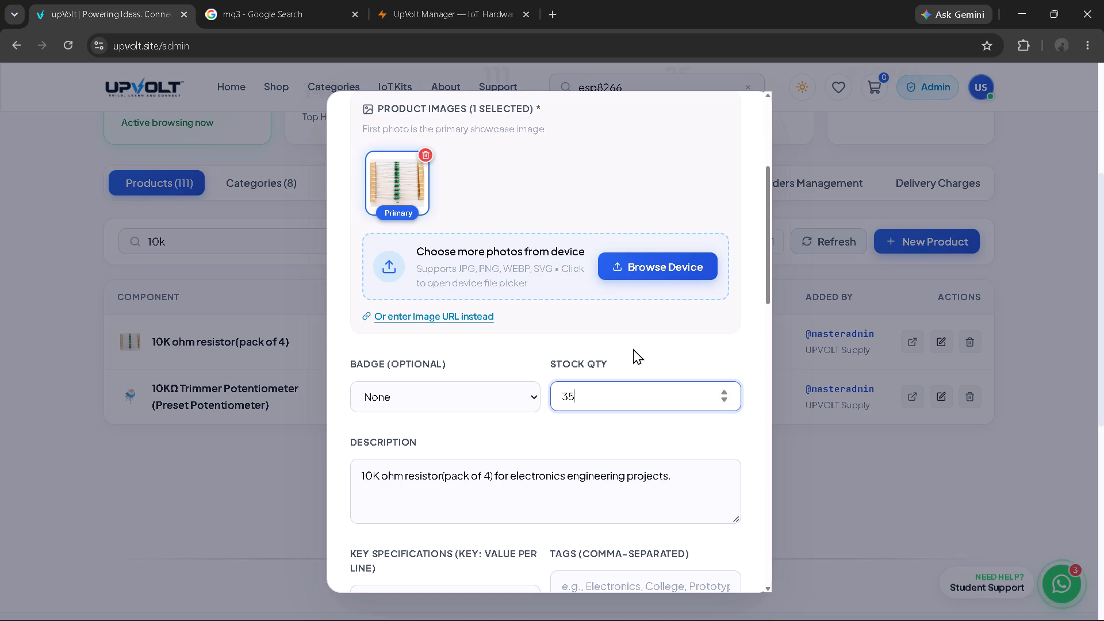
{"action": "scroll", "coordinate": [628, 338], "scroll_direction": "down", "scroll_amount": 7}
{"action": "left_click", "coordinate": [706, 546]}
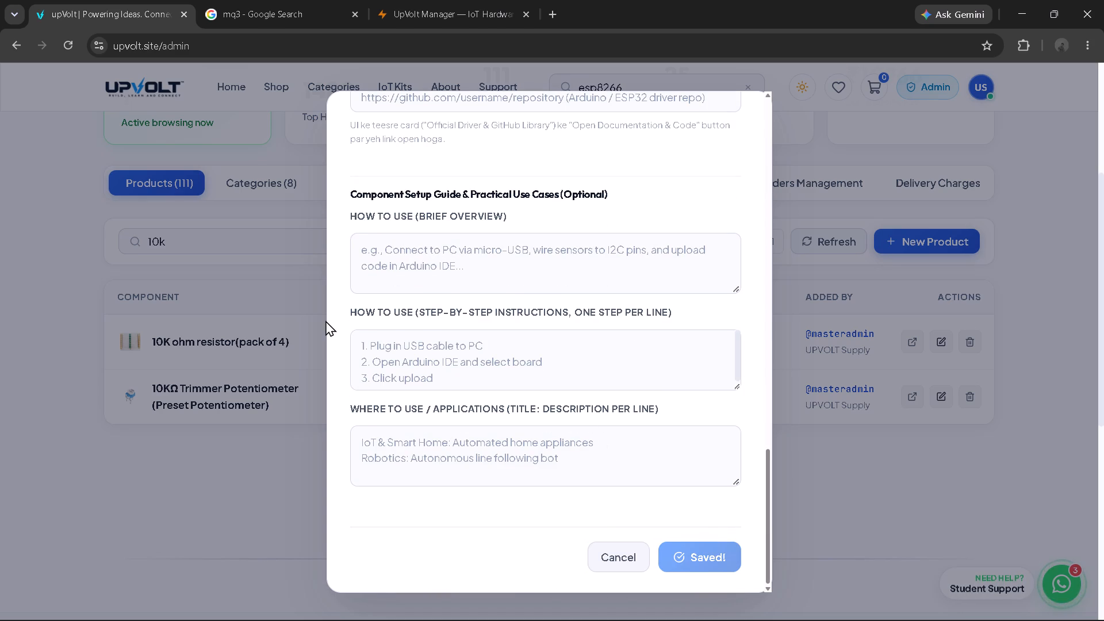
Find "red" in the product list, set the Red LEDs (Pack of 5) stock quantity to 24 and save it to the database.
{"action": "left_click", "coordinate": [194, 241]}
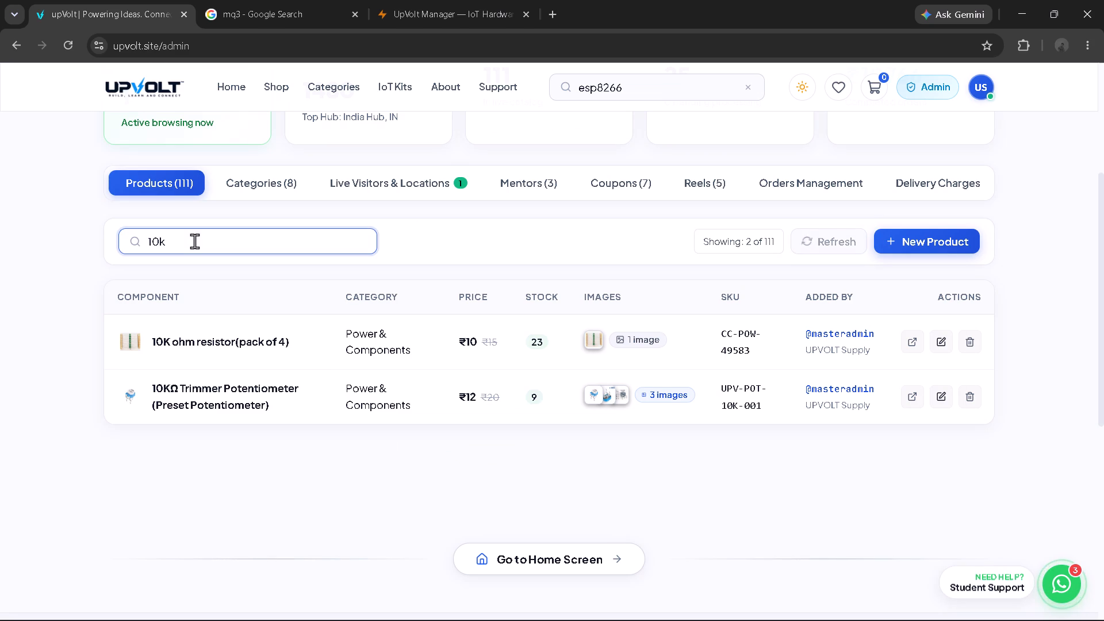
{"action": "key", "text": "BackSpace"}
{"action": "key", "text": "BackSpace"}
{"action": "key", "text": "BackSpace"}
{"action": "type", "text": "red"}
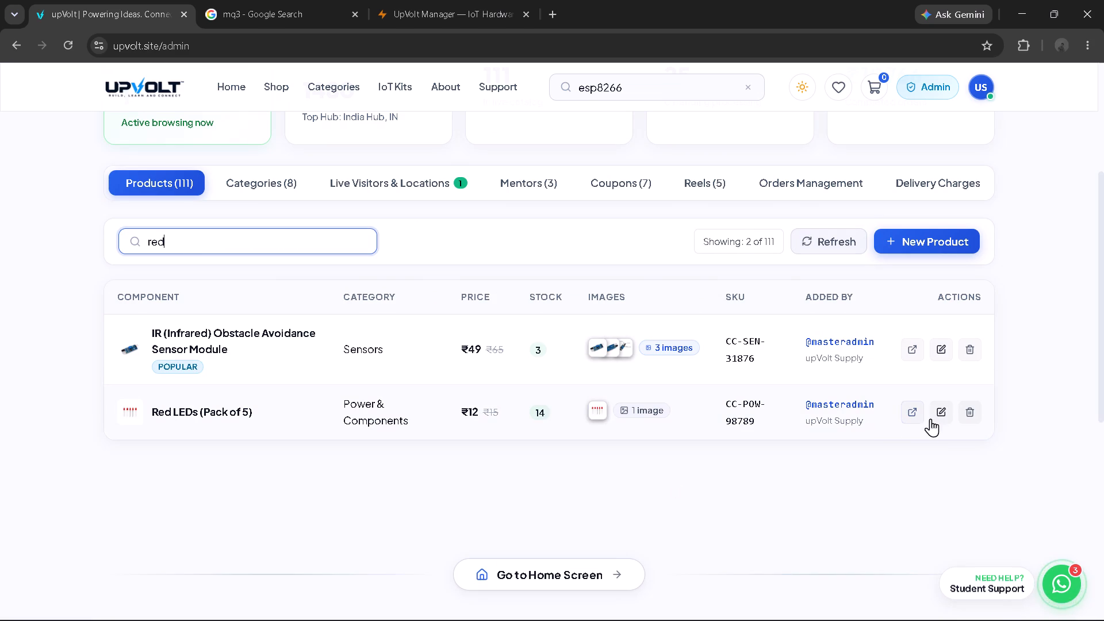
{"action": "left_click", "coordinate": [939, 412]}
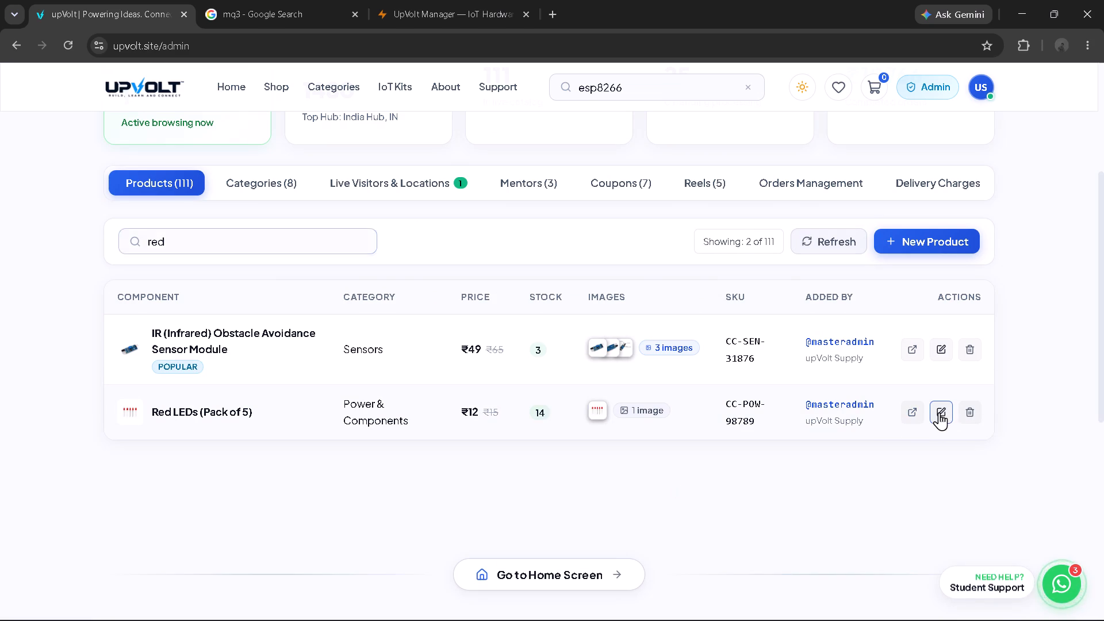
{"action": "scroll", "coordinate": [677, 411], "scroll_direction": "down", "scroll_amount": 3}
{"action": "left_click", "coordinate": [611, 466]}
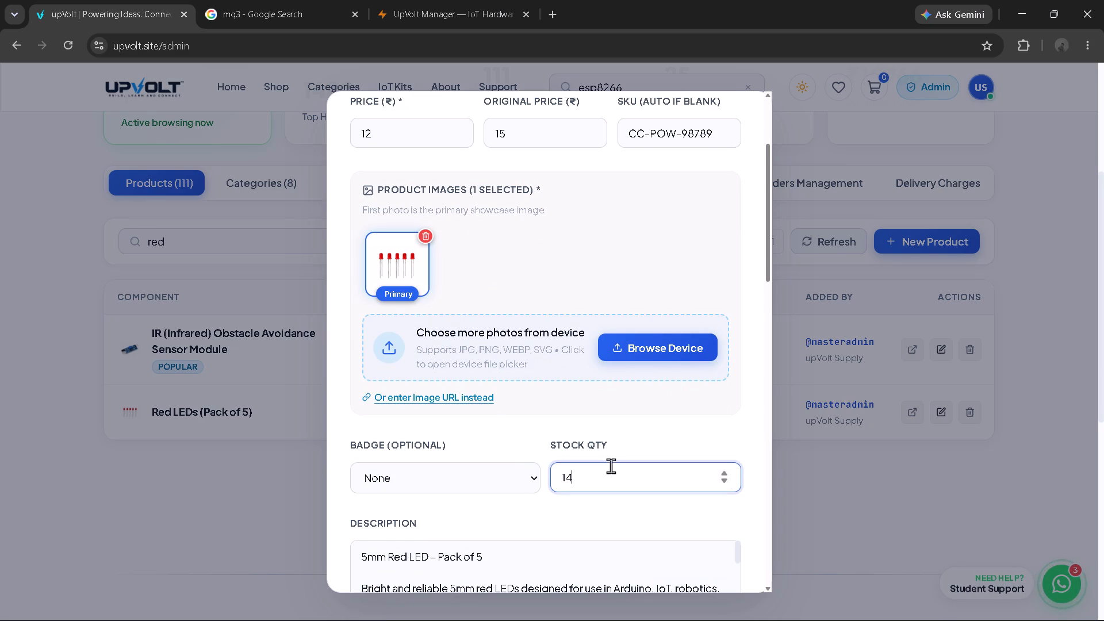
{"action": "key", "text": "BackSpace"}
{"action": "key", "text": "BackSpace"}
{"action": "type", "text": "24"}
{"action": "scroll", "coordinate": [587, 424], "scroll_direction": "down", "scroll_amount": 7}
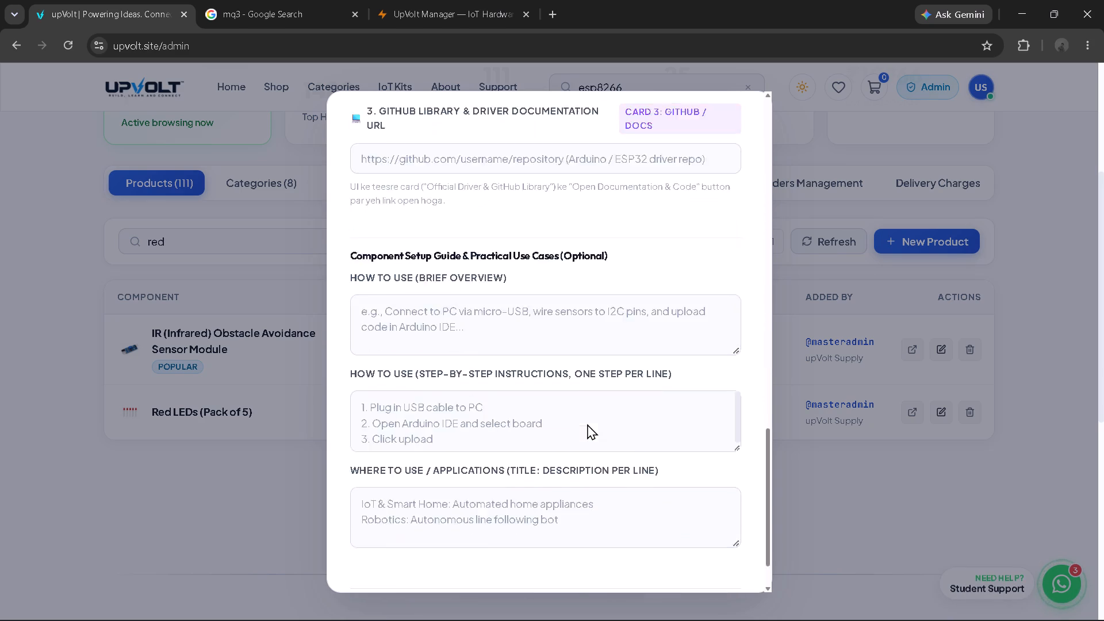
{"action": "left_click", "coordinate": [677, 552]}
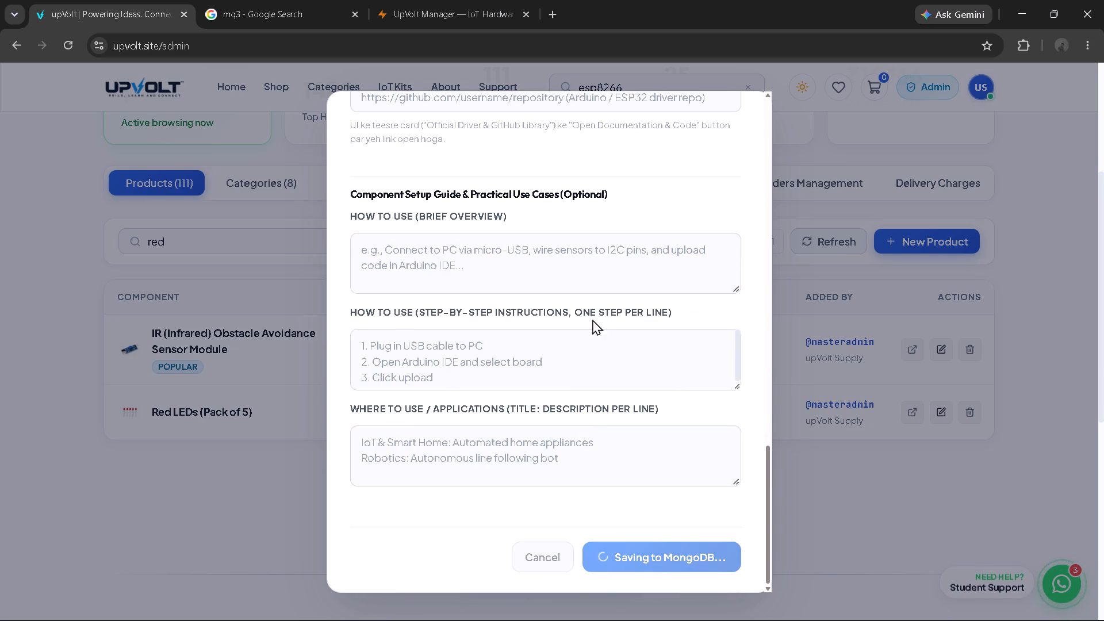
Find "green" in the product list, set the Green LEDs (Pack of 5) stock quantity to 27 and save it to the database.
{"action": "left_click", "coordinate": [167, 241]}
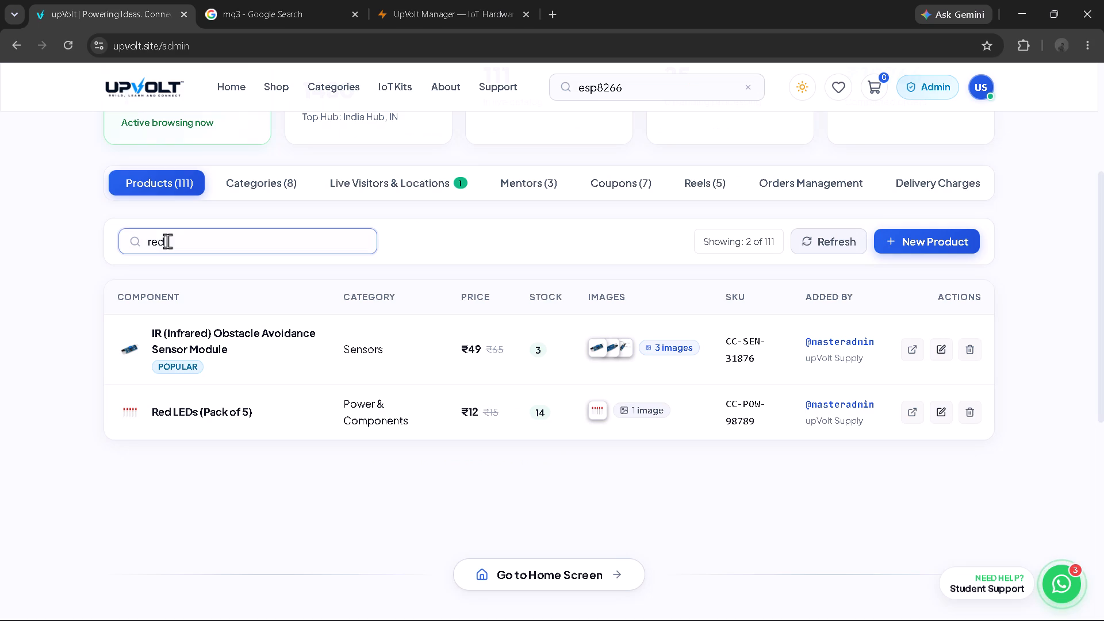
{"action": "key", "text": "BackSpace"}
{"action": "key", "text": "BackSpace"}
{"action": "key", "text": "BackSpace"}
{"action": "key", "text": "BackSpace"}
{"action": "type", "text": "green"}
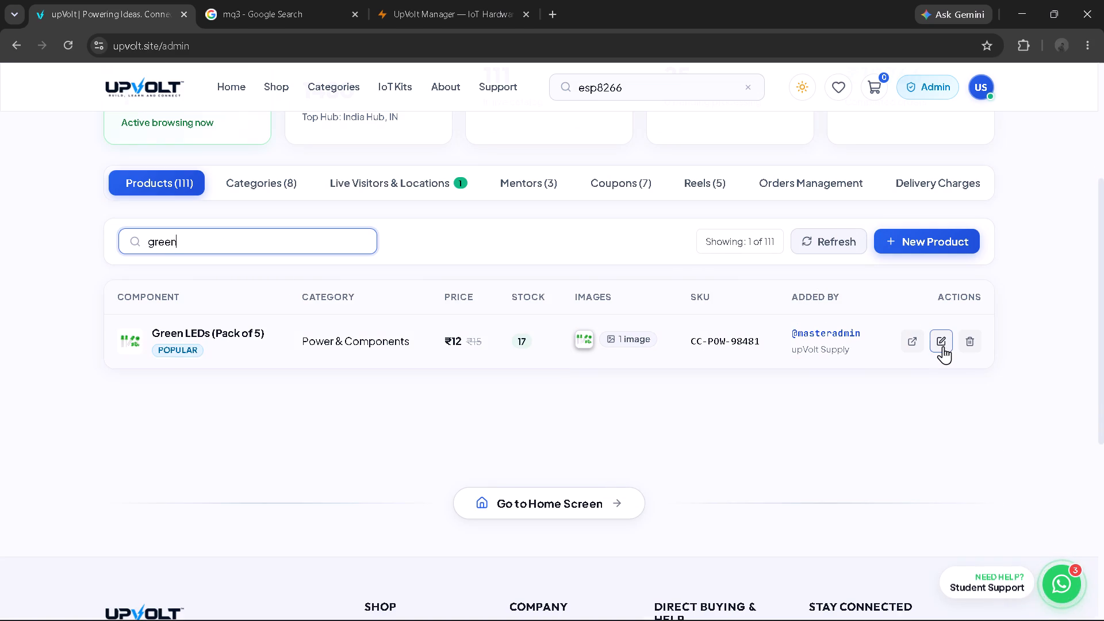
{"action": "left_click", "coordinate": [944, 345]}
{"action": "scroll", "coordinate": [642, 381], "scroll_direction": "down", "scroll_amount": 3}
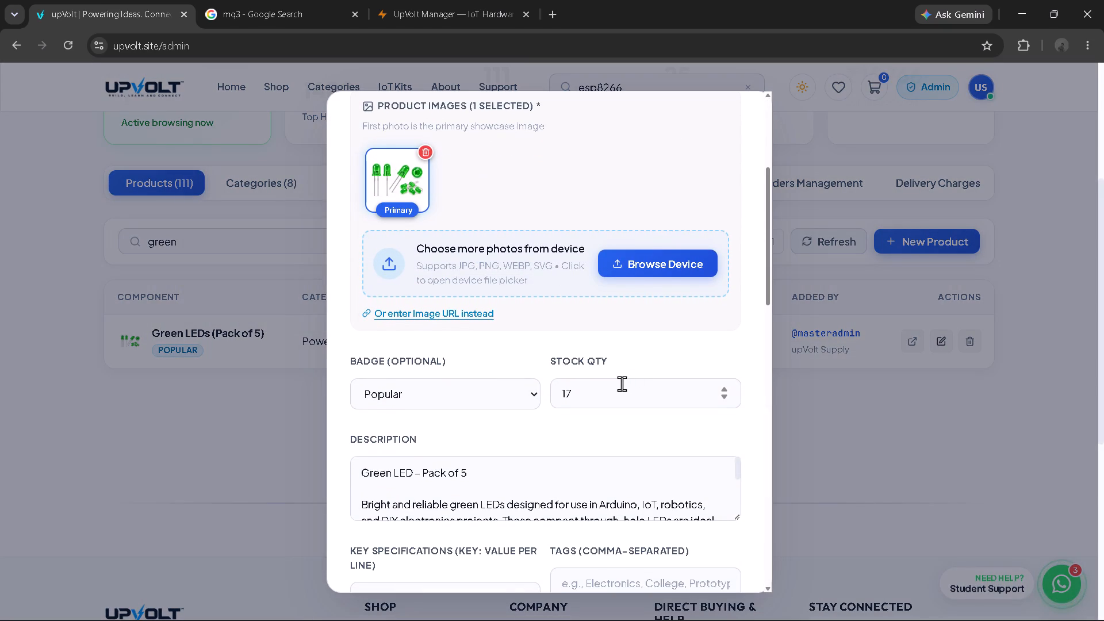
{"action": "left_click", "coordinate": [622, 384]}
{"action": "key", "text": "BackSpace"}
{"action": "key", "text": "BackSpace"}
{"action": "type", "text": "24="}
{"action": "key", "text": "BackSpace"}
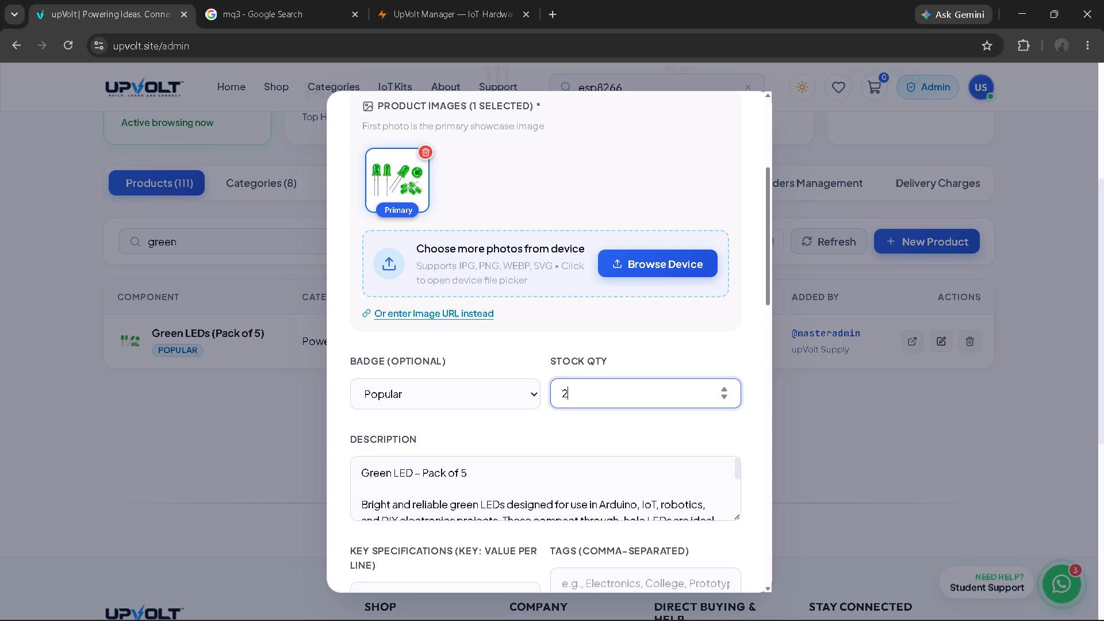
{"action": "key", "text": "7"}
{"action": "scroll", "coordinate": [525, 359], "scroll_direction": "down", "scroll_amount": 9}
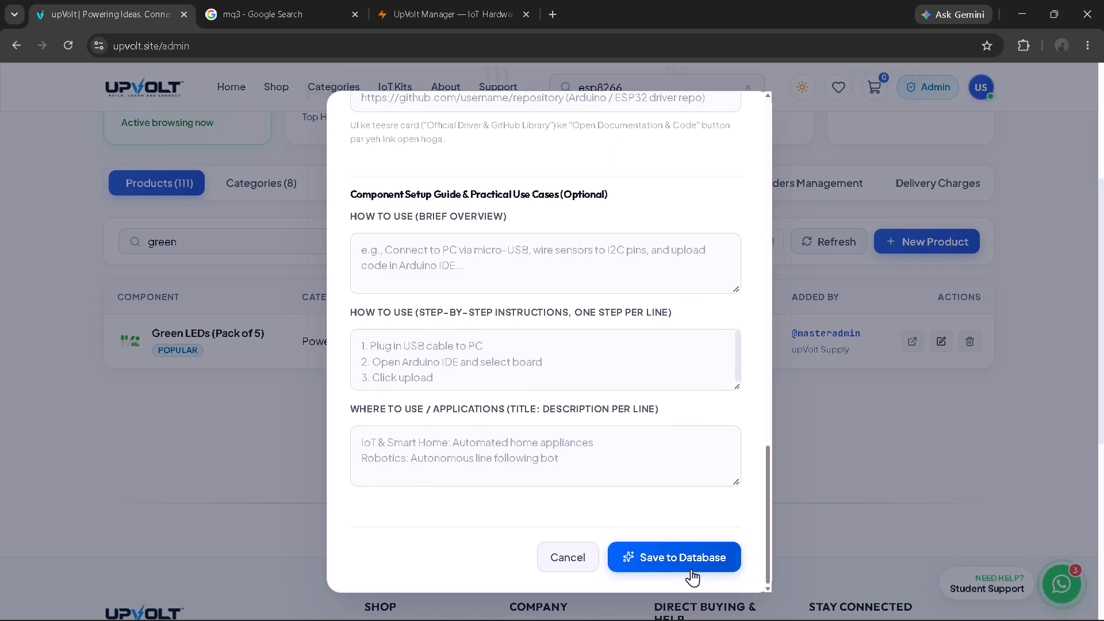
{"action": "left_click", "coordinate": [691, 569]}
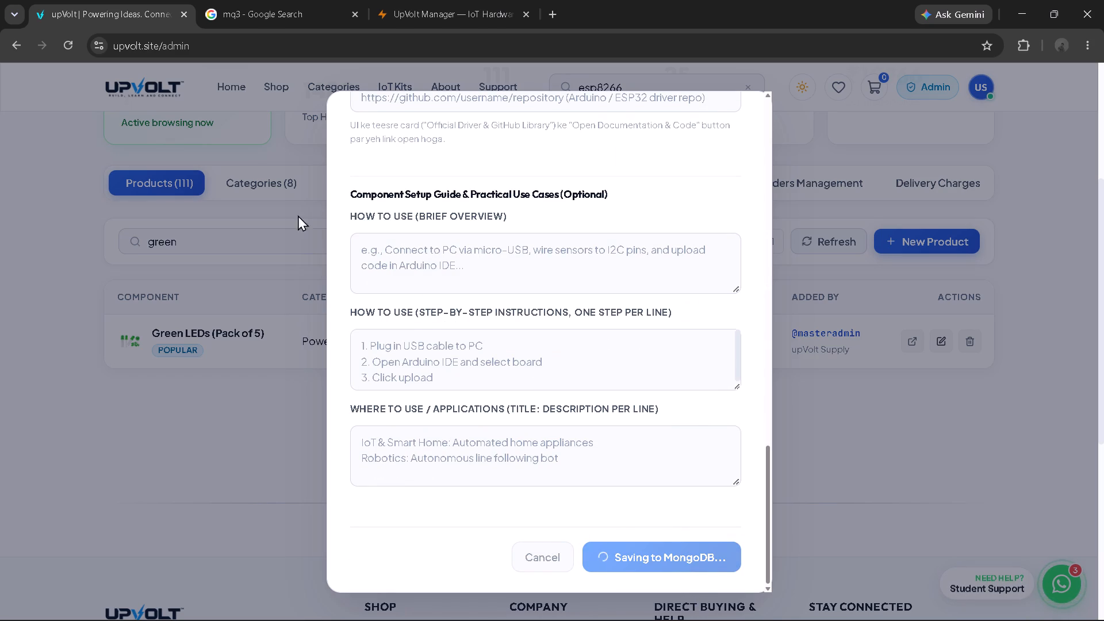
Find "yellow" in the product list, set the Yellow LEDs (Pack of 5) stock quantity to 29 and save it to the database.
{"action": "left_click", "coordinate": [202, 236]}
{"action": "left_click", "coordinate": [189, 238]}
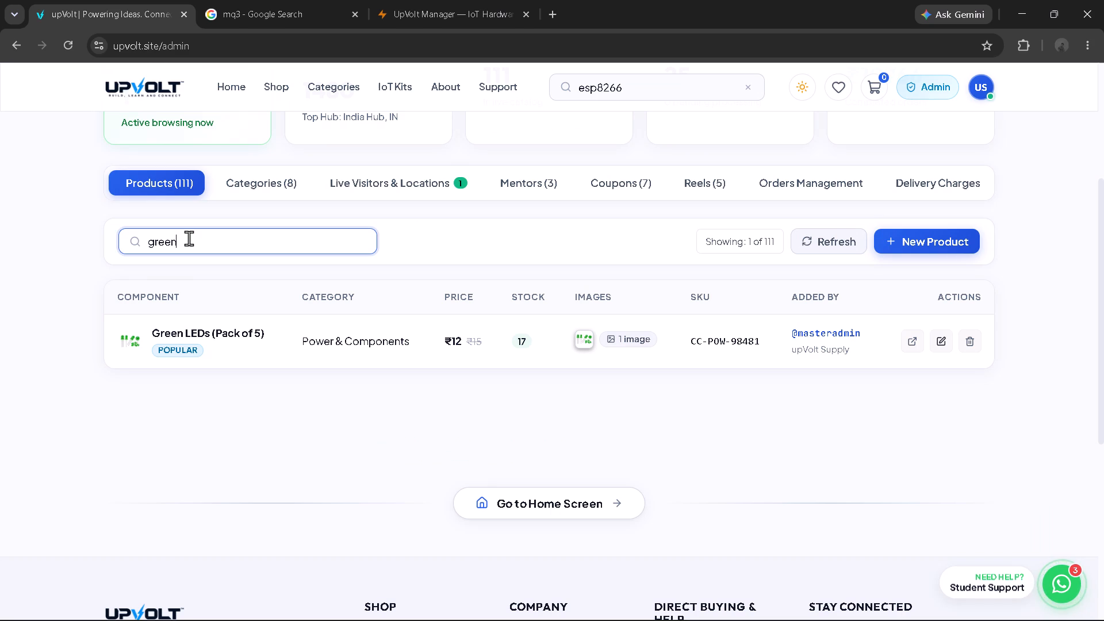
{"action": "key", "text": "BackSpace"}
{"action": "key", "text": "BackSpace"}
{"action": "key", "text": "BackSpace"}
{"action": "key", "text": "BackSpace"}
{"action": "key", "text": "BackSpace"}
{"action": "type", "text": "yellow"}
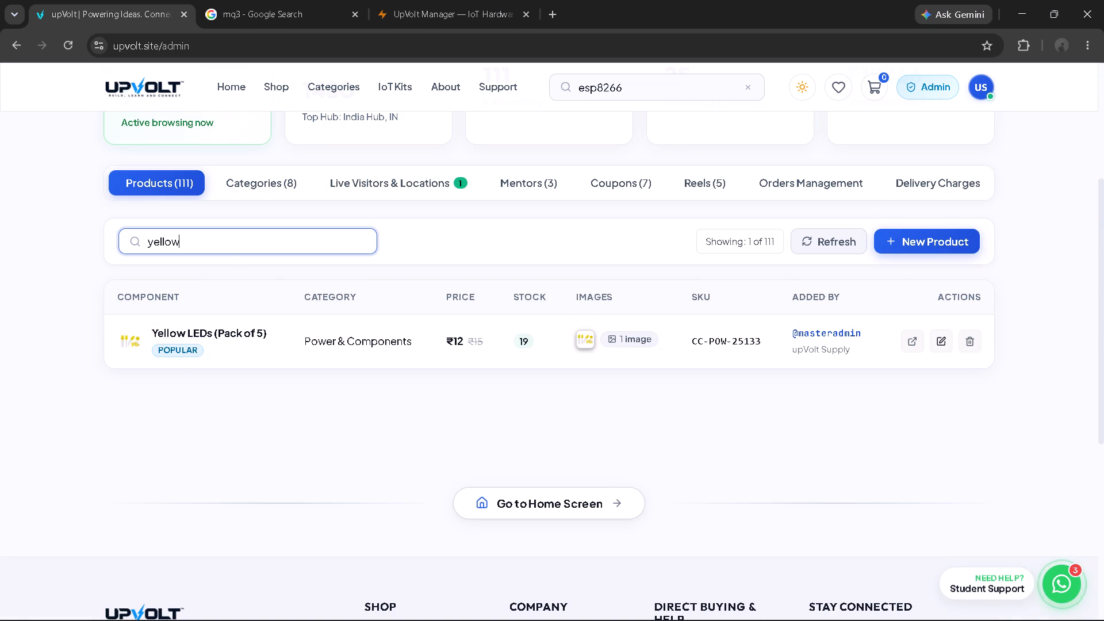
{"action": "left_click", "coordinate": [942, 343]}
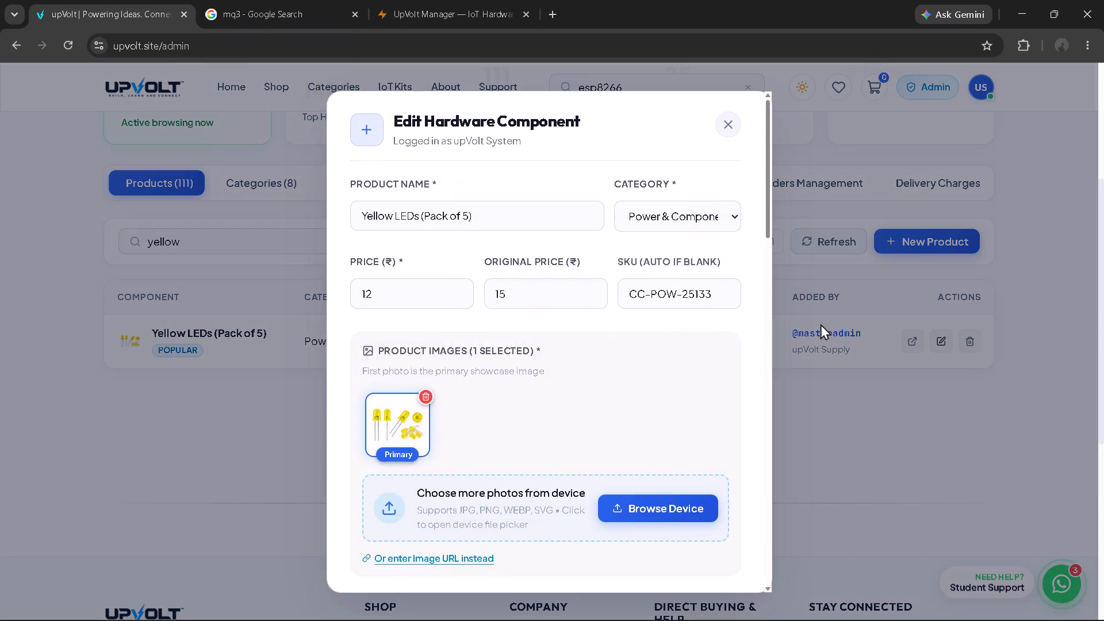
{"action": "scroll", "coordinate": [573, 310], "scroll_direction": "down", "scroll_amount": 2}
{"action": "scroll", "coordinate": [573, 310], "scroll_direction": "up", "scroll_amount": 1}
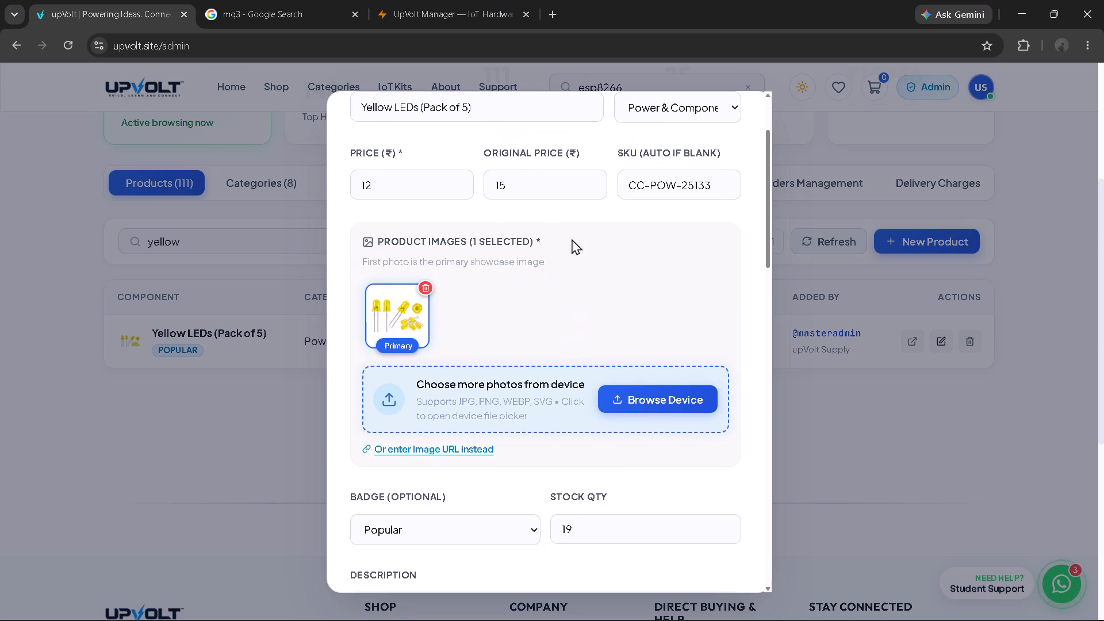
{"action": "left_click", "coordinate": [577, 524]}
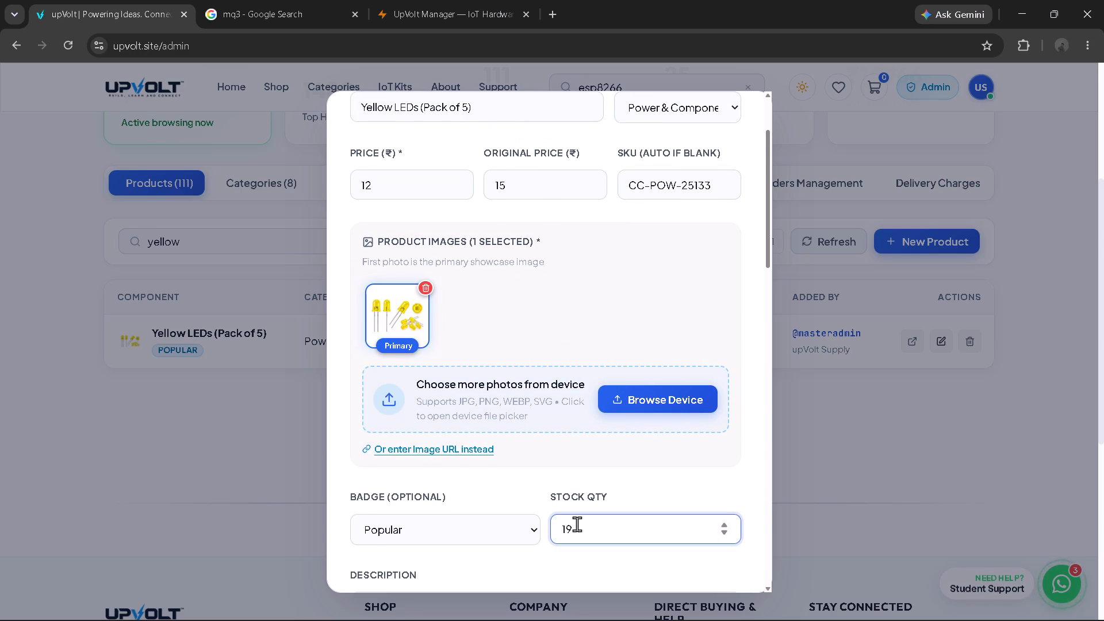
{"action": "key", "text": "BackSpace"}
{"action": "key", "text": "BackSpace"}
{"action": "type", "text": "29"}
{"action": "scroll", "coordinate": [580, 454], "scroll_direction": "down", "scroll_amount": 4}
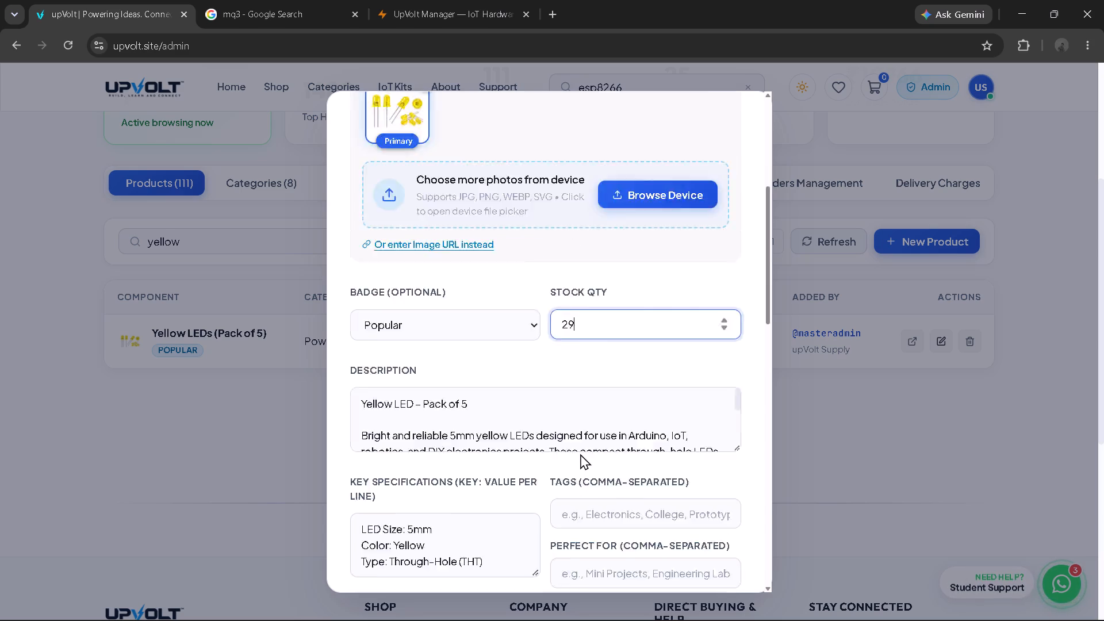
{"action": "scroll", "coordinate": [580, 454], "scroll_direction": "down", "scroll_amount": 2}
{"action": "left_click", "coordinate": [669, 545]}
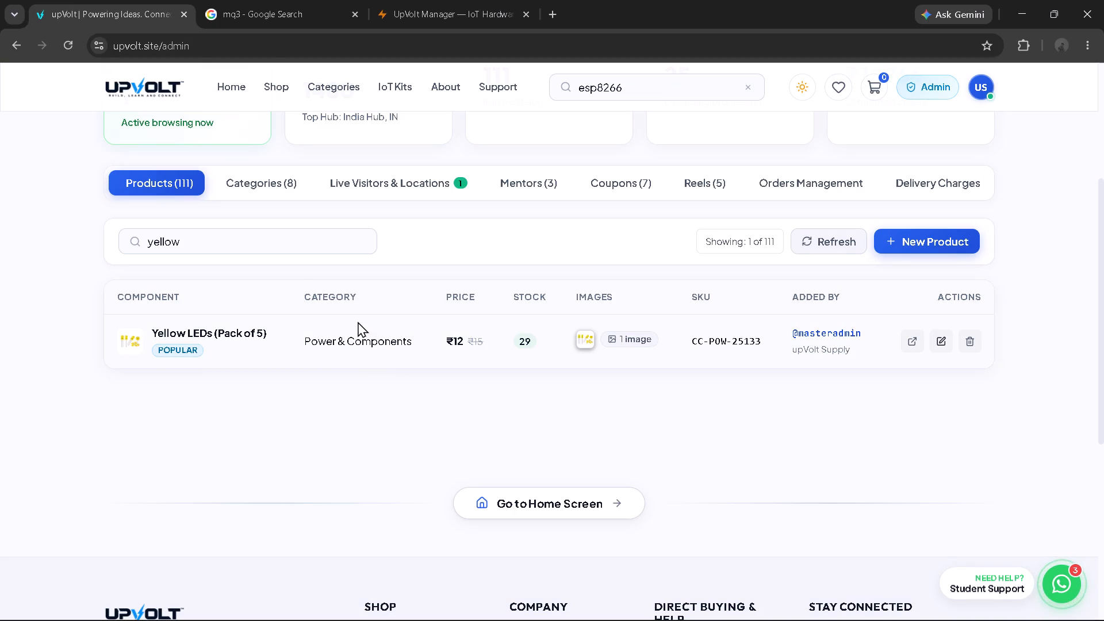
Find "dht" in the product list, set the DHT-22 temperature sensor's stock quantity to 4 and save it to the database.
{"action": "left_click", "coordinate": [216, 243]}
{"action": "key", "text": "BackSpace"}
{"action": "key", "text": "BackSpace"}
{"action": "key", "text": "BackSpace"}
{"action": "key", "text": "BackSpace"}
{"action": "key", "text": "BackSpace"}
{"action": "key", "text": "BackSpace"}
{"action": "key", "text": "BackSpace"}
{"action": "key", "text": "BackSpace"}
{"action": "key", "text": "BackSpace"}
{"action": "key", "text": "BackSpace"}
{"action": "key", "text": "BackSpace"}
{"action": "key", "text": "BackSpace"}
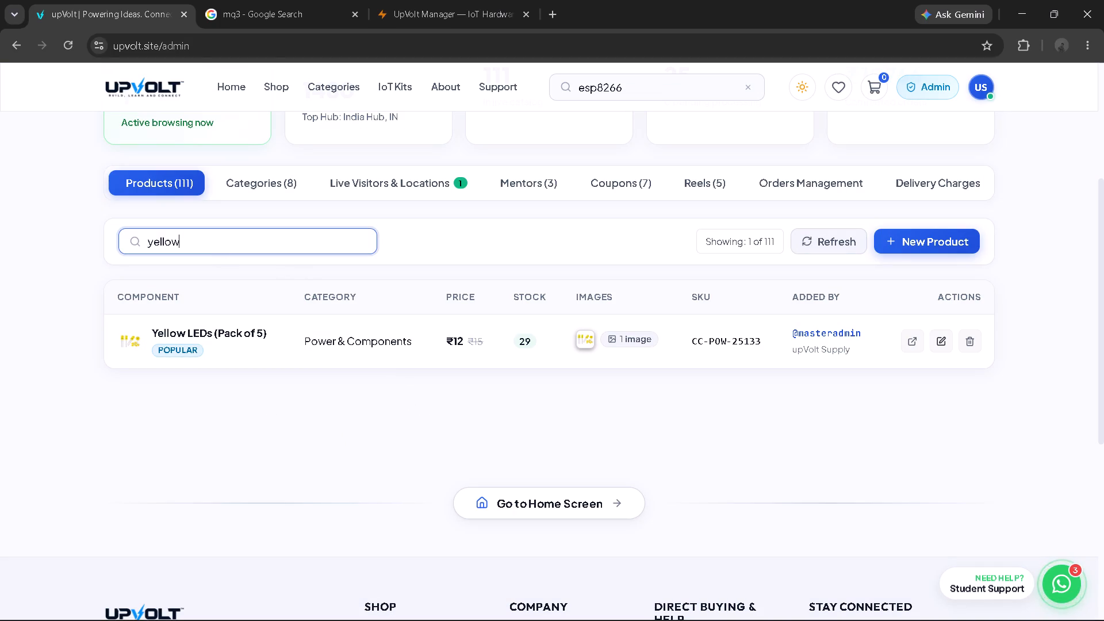
{"action": "type", "text": "dht22"}
{"action": "key", "text": "BackSpace"}
{"action": "key", "text": "BackSpace"}
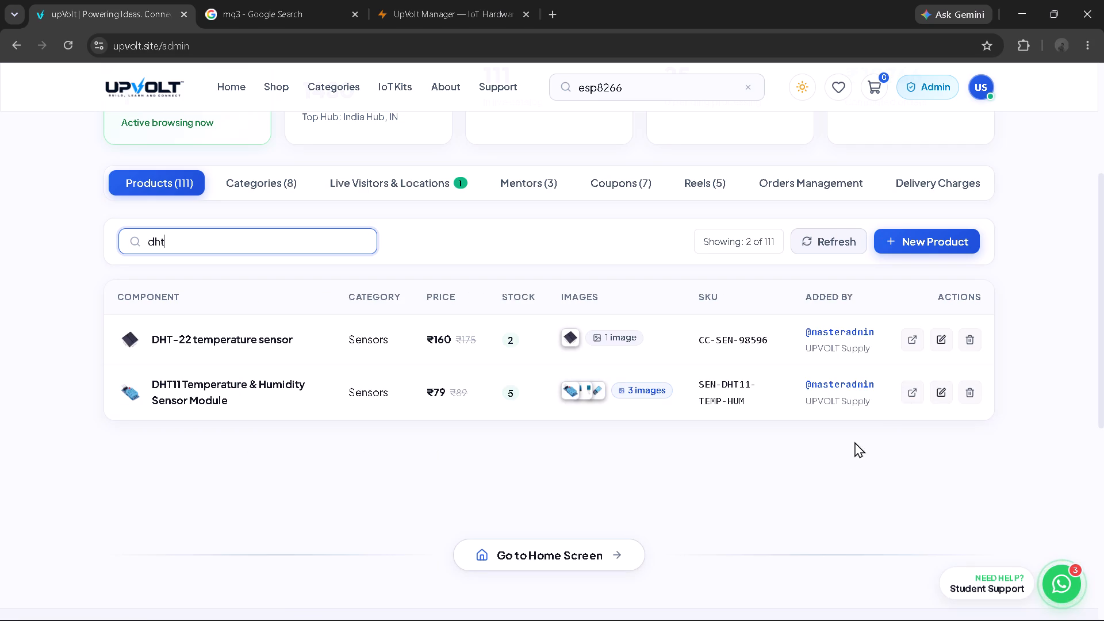
{"action": "left_click", "coordinate": [949, 334]}
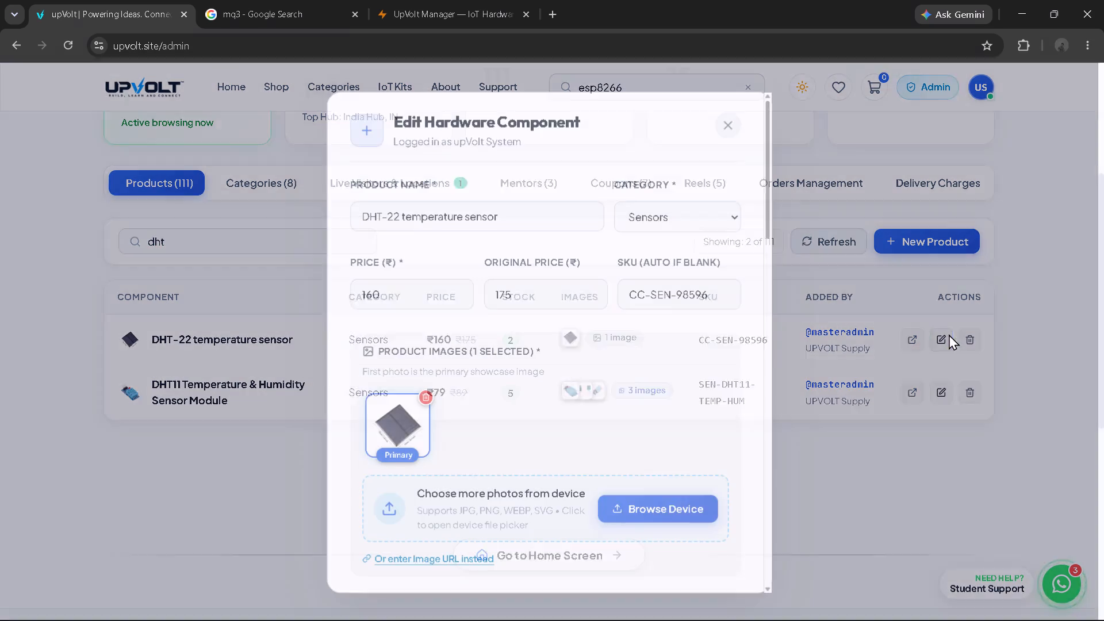
{"action": "scroll", "coordinate": [677, 423], "scroll_direction": "down", "scroll_amount": 3}
{"action": "left_click", "coordinate": [619, 400]}
{"action": "key", "text": "BackSpace"}
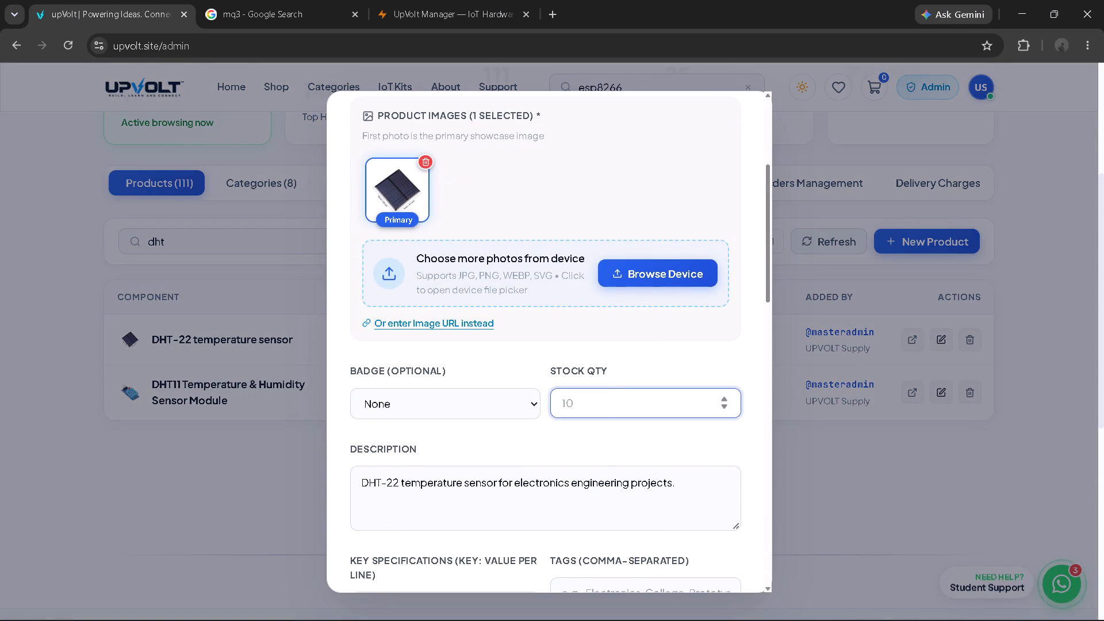
{"action": "key", "text": "4"}
{"action": "scroll", "coordinate": [572, 335], "scroll_direction": "down", "scroll_amount": 9}
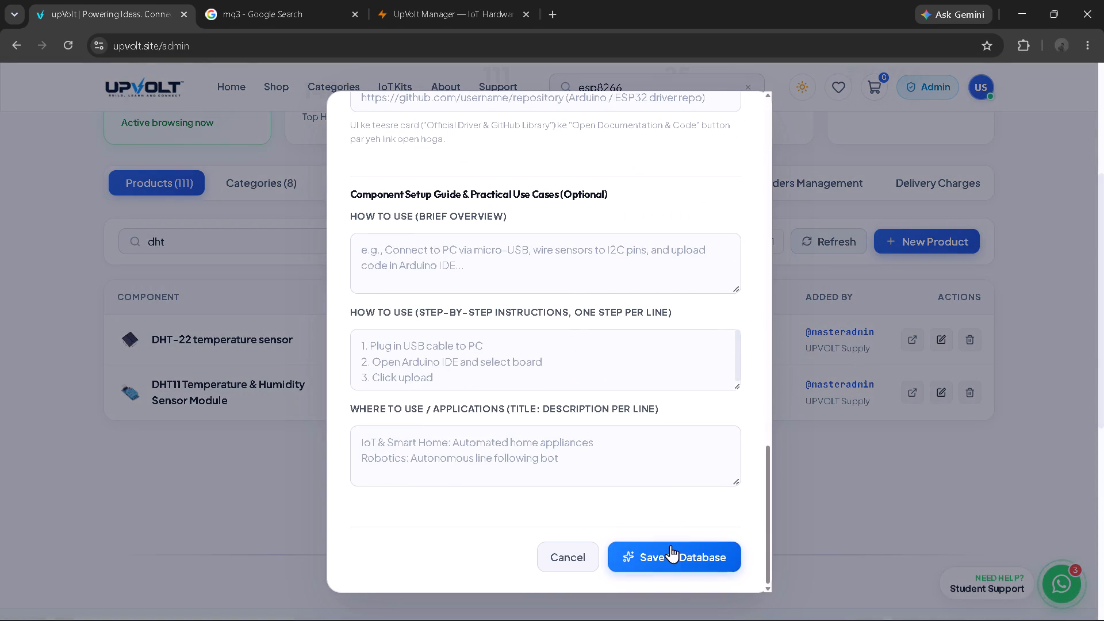
{"action": "left_click", "coordinate": [669, 552]}
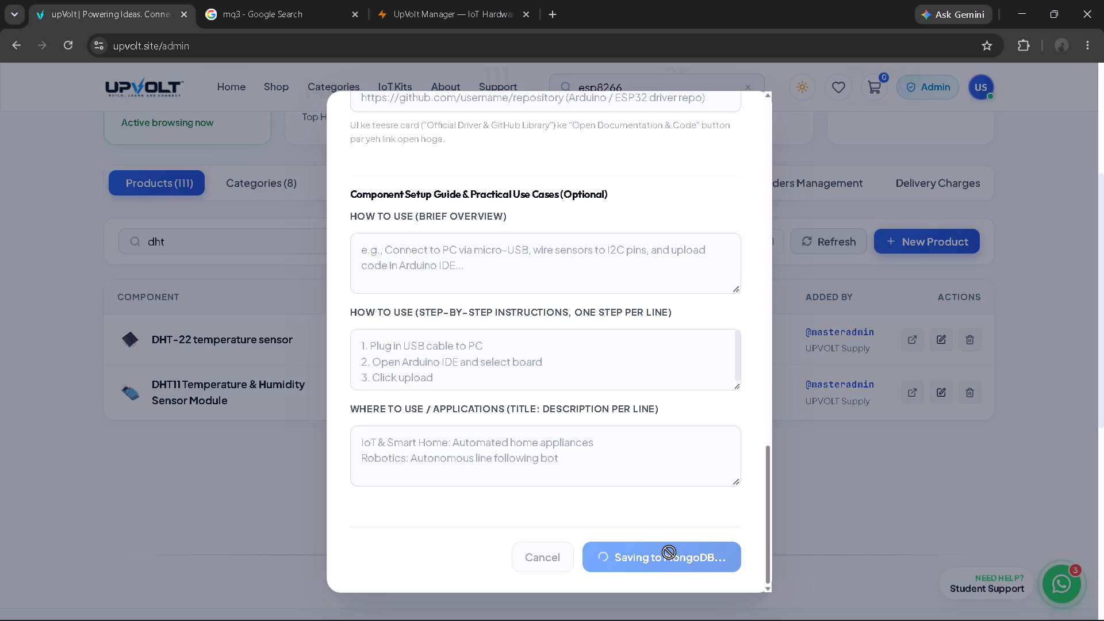
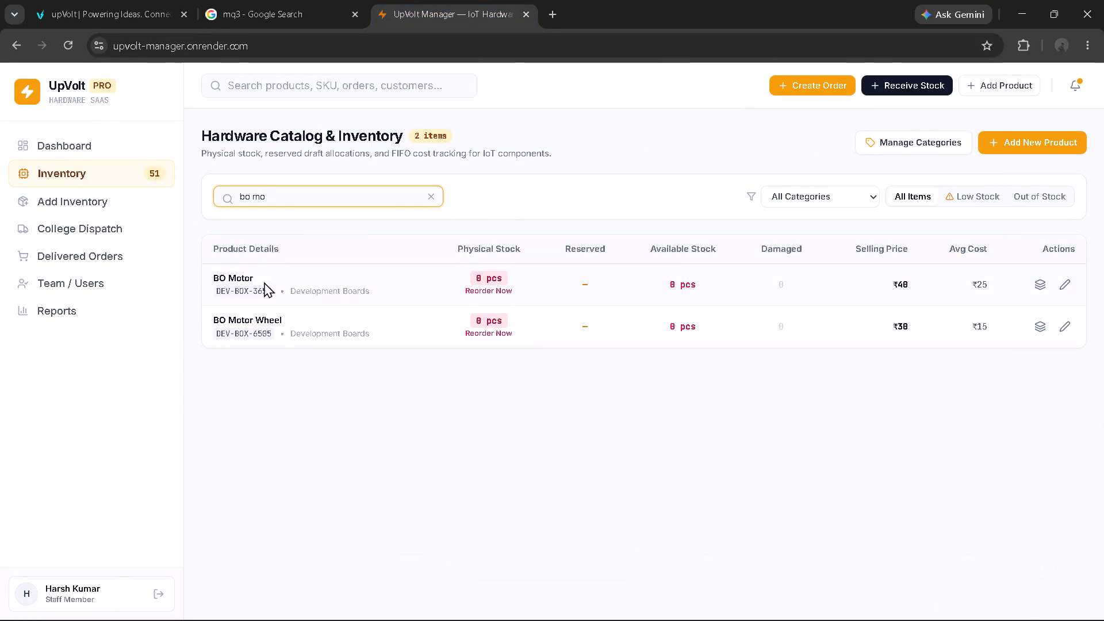
Reload UpVolt Manager and examine the delivered orders list, including the items, revenue and status of each order.
{"action": "left_click", "coordinate": [67, 49]}
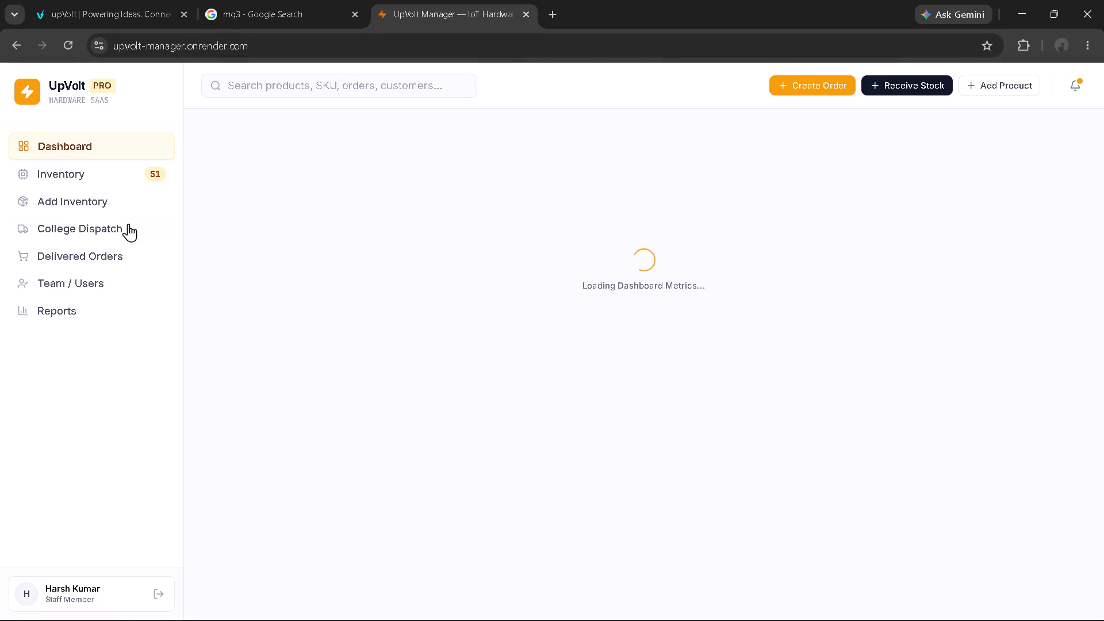
{"action": "left_click", "coordinate": [114, 246]}
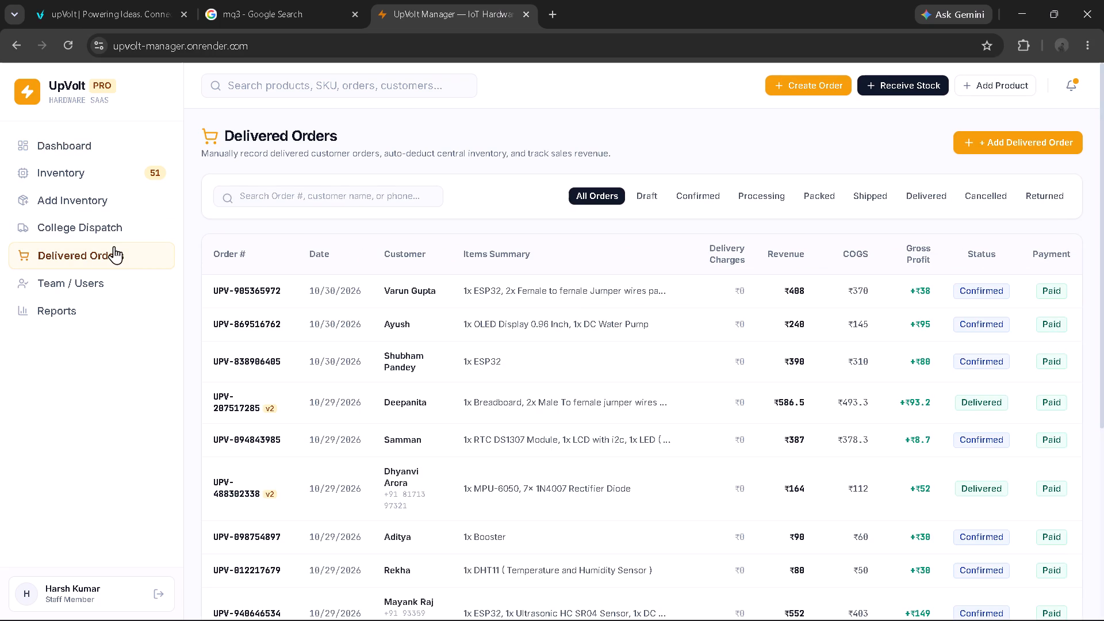
{"action": "scroll", "coordinate": [585, 430], "scroll_direction": "down", "scroll_amount": 10}
{"action": "scroll", "coordinate": [585, 430], "scroll_direction": "up", "scroll_amount": 1}
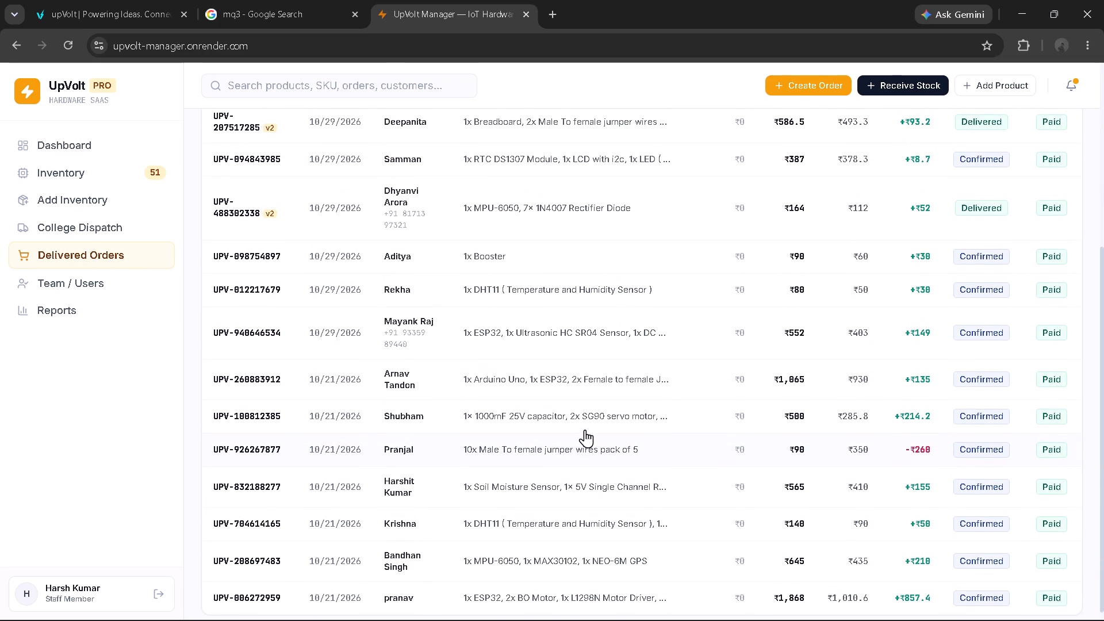
{"action": "scroll", "coordinate": [585, 430], "scroll_direction": "up", "scroll_amount": 2}
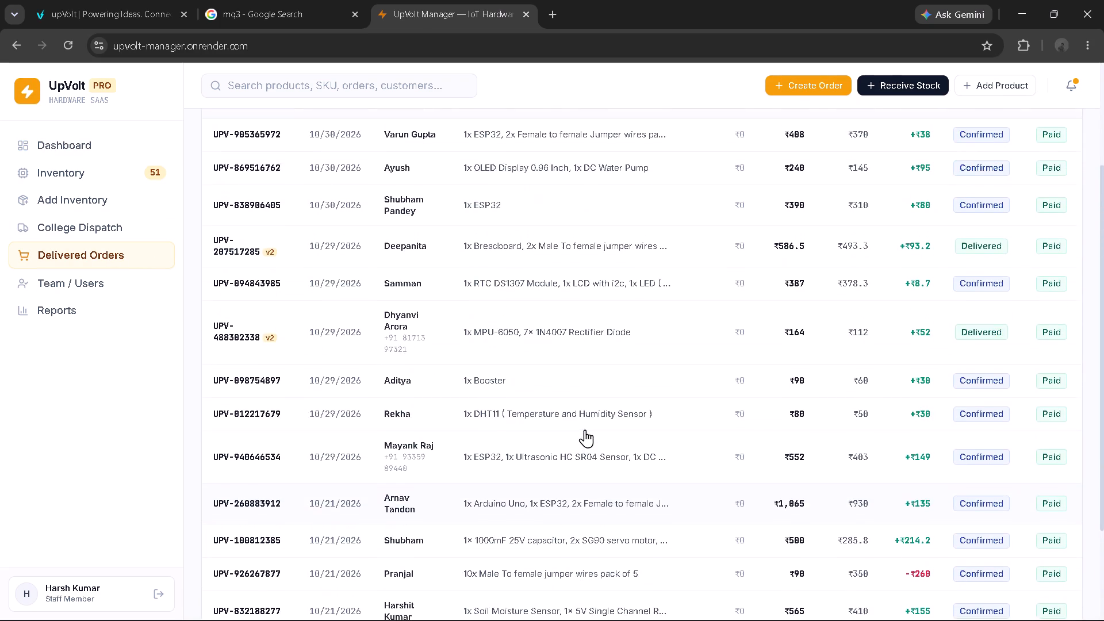
{"action": "scroll", "coordinate": [585, 430], "scroll_direction": "up", "scroll_amount": 1}
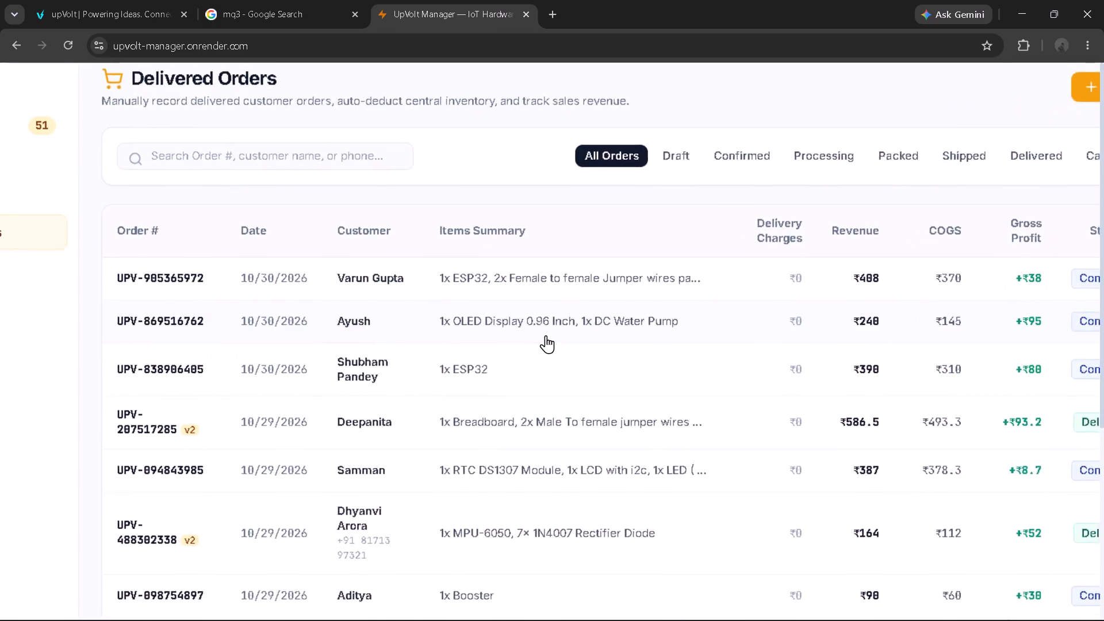
{"action": "scroll", "coordinate": [546, 335], "scroll_direction": "left", "scroll_amount": 1}
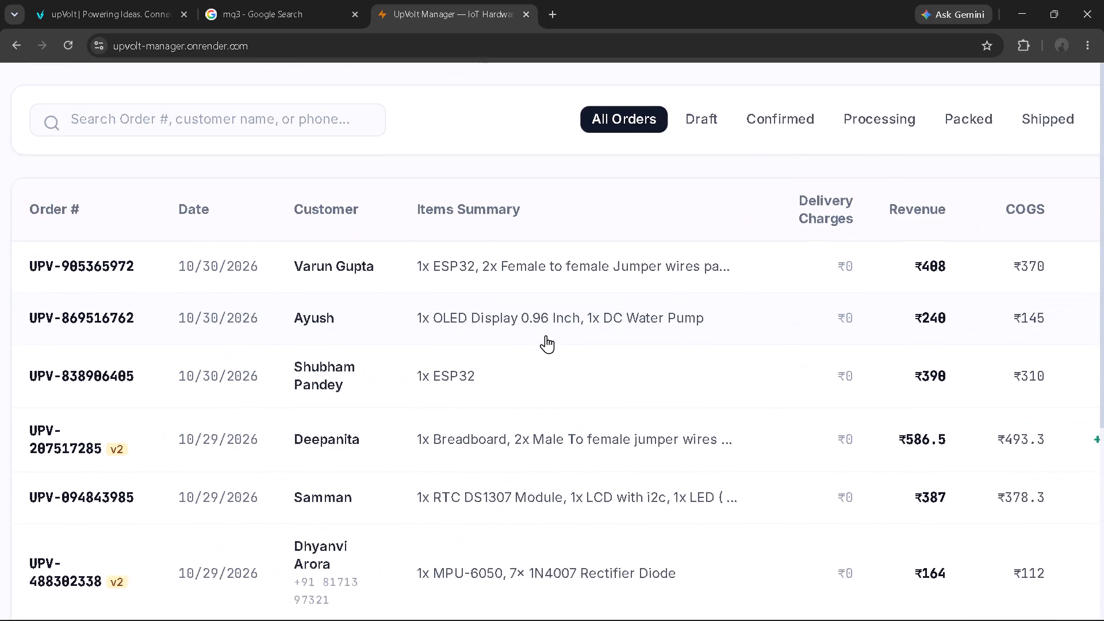
{"action": "scroll", "coordinate": [546, 335], "scroll_direction": "left", "scroll_amount": 1}
{"action": "scroll", "coordinate": [546, 335], "scroll_direction": "right", "scroll_amount": 1}
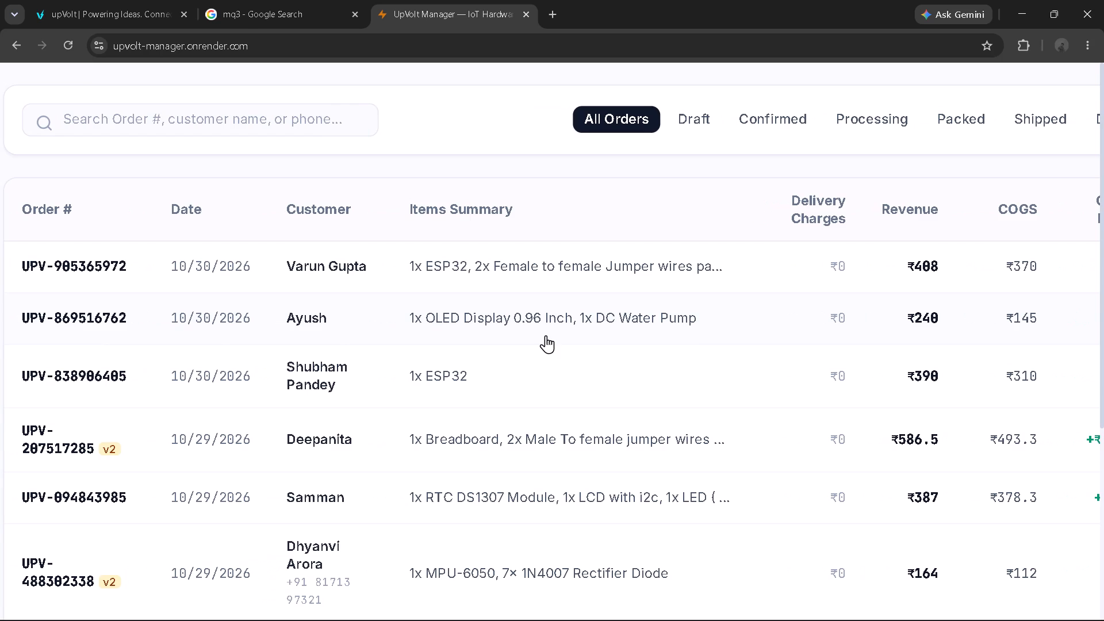
{"action": "scroll", "coordinate": [546, 335], "scroll_direction": "left", "scroll_amount": 1}
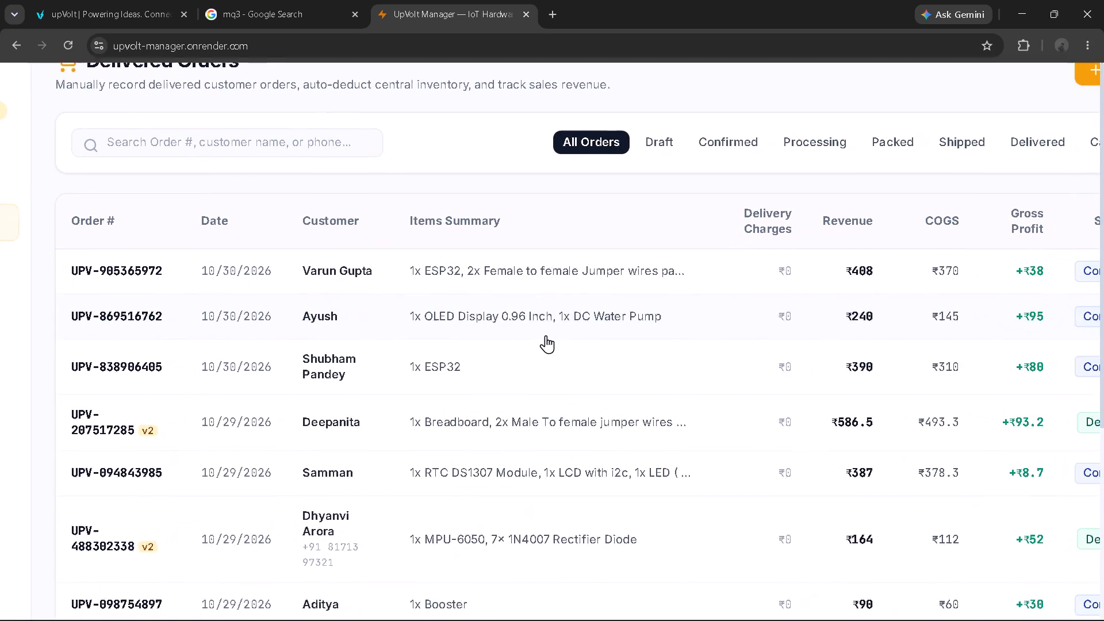
{"action": "scroll", "coordinate": [546, 335], "scroll_direction": "left", "scroll_amount": 1}
{"action": "scroll", "coordinate": [546, 335], "scroll_direction": "right", "scroll_amount": 1}
{"action": "scroll", "coordinate": [546, 335], "scroll_direction": "down", "scroll_amount": 1}
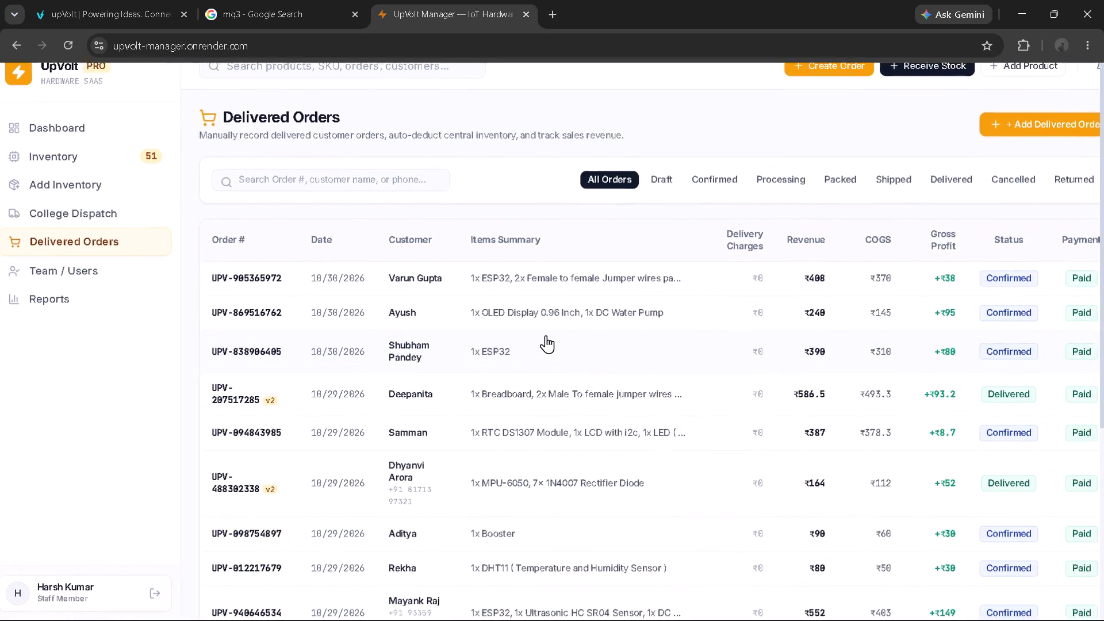
{"action": "scroll", "coordinate": [546, 335], "scroll_direction": "down", "scroll_amount": 3}
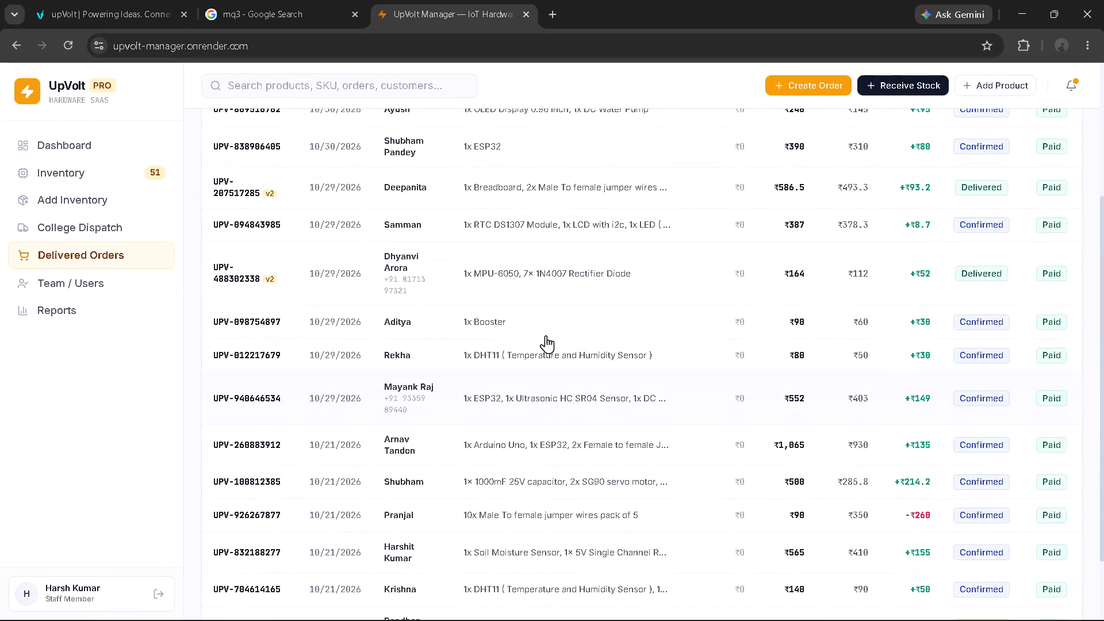
{"action": "scroll", "coordinate": [546, 335], "scroll_direction": "up", "scroll_amount": 3}
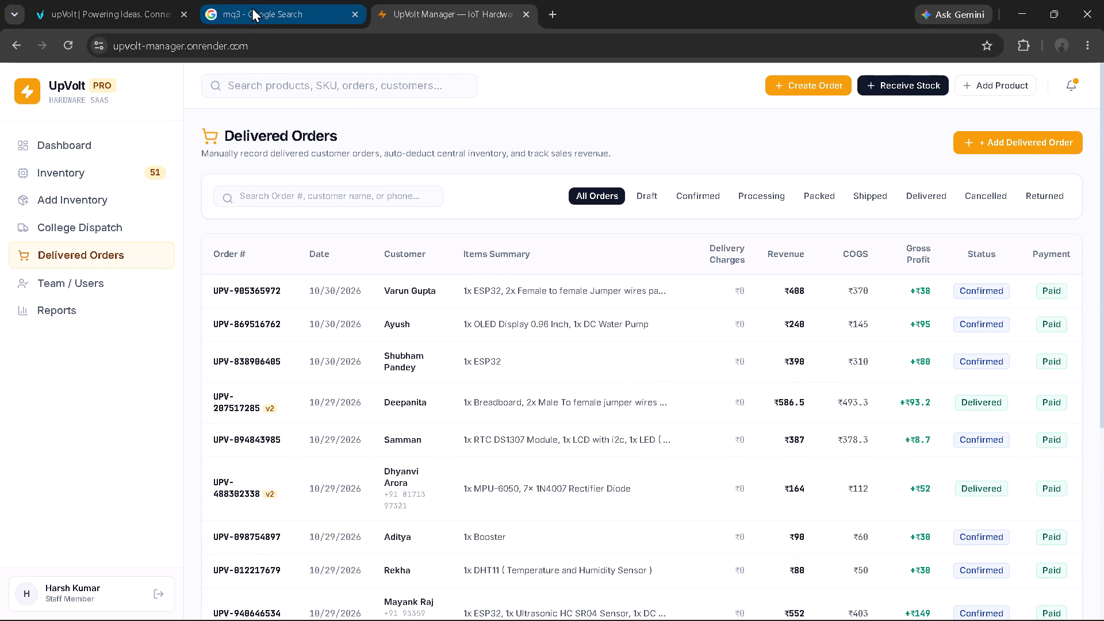
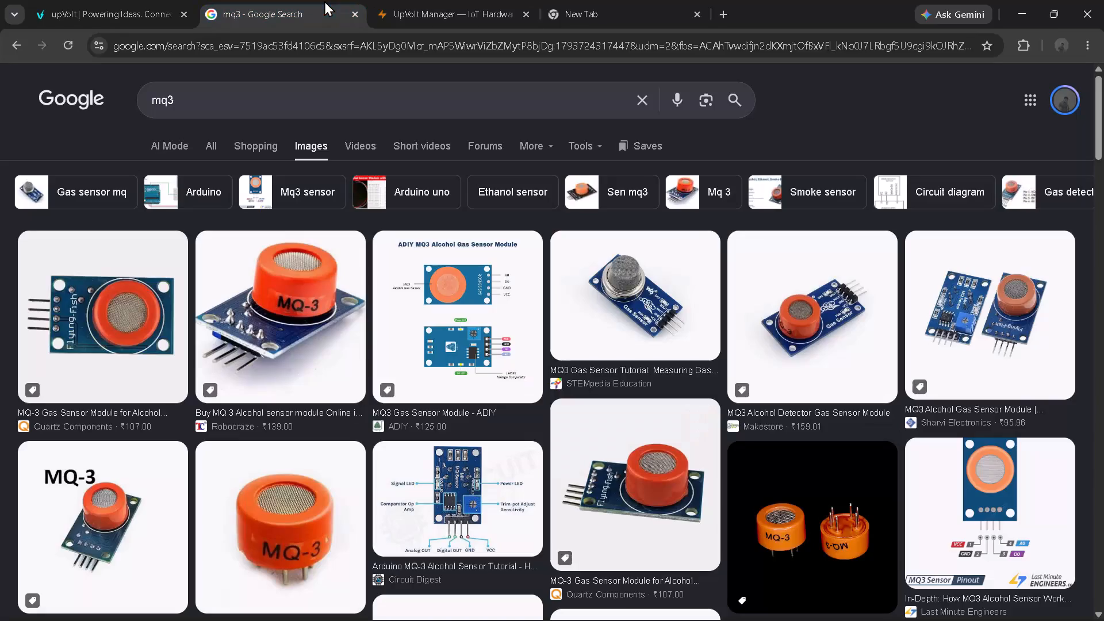
Switch to the UpVolt Manager page and close it.
{"action": "left_click", "coordinate": [438, 0]}
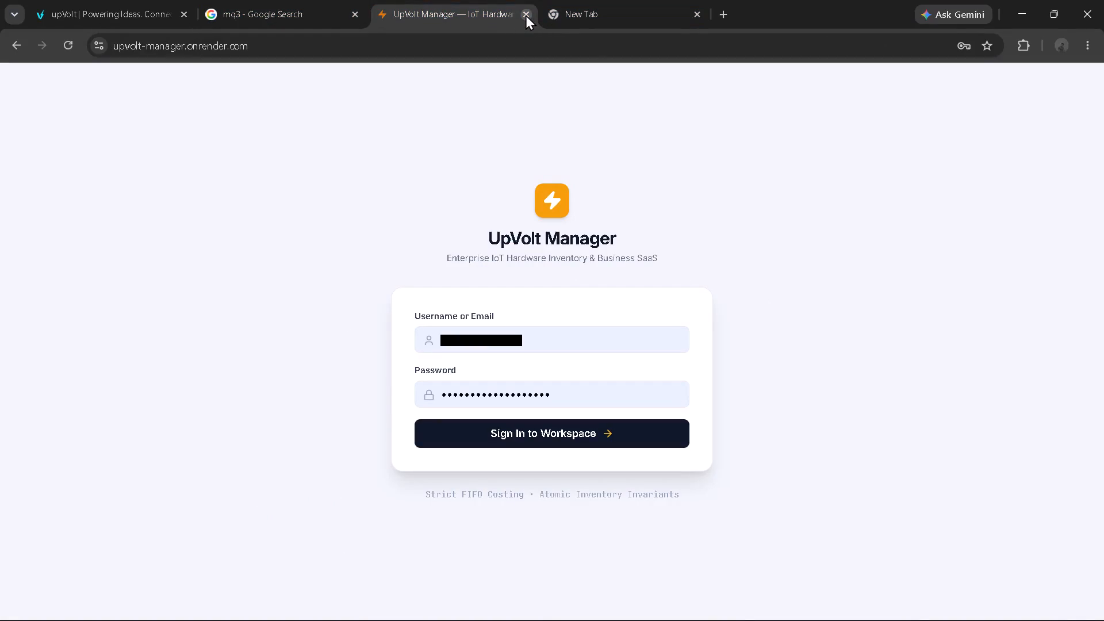
{"action": "left_click", "coordinate": [526, 14]}
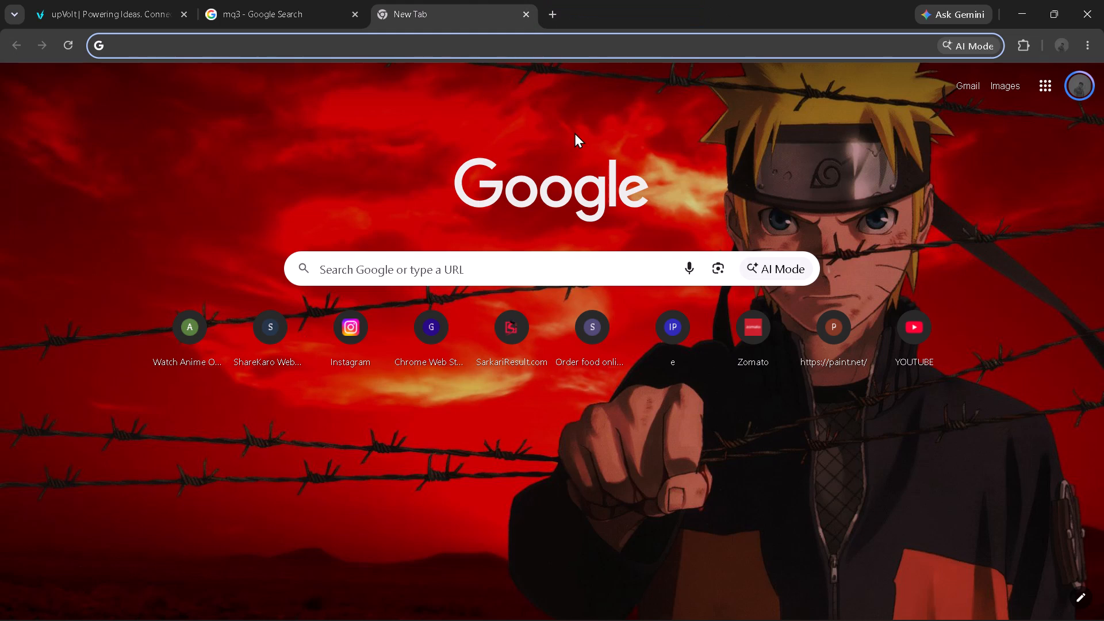
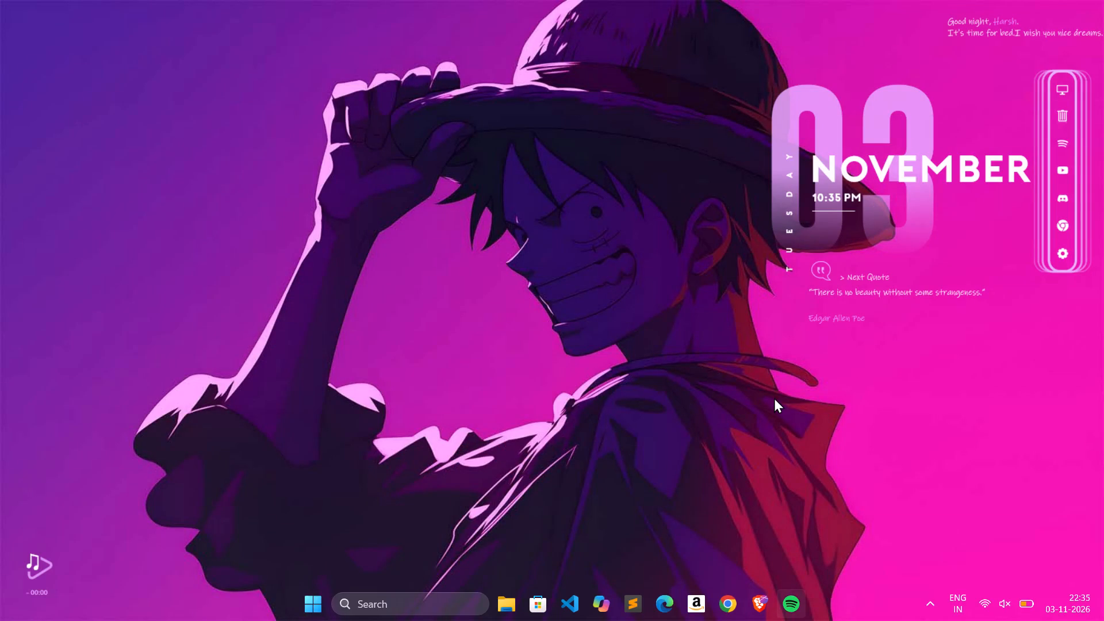
Shut down the computer from the Windows desktop.
{"action": "left_click", "coordinate": [774, 398]}
{"action": "key", "text": "alt+F4"}
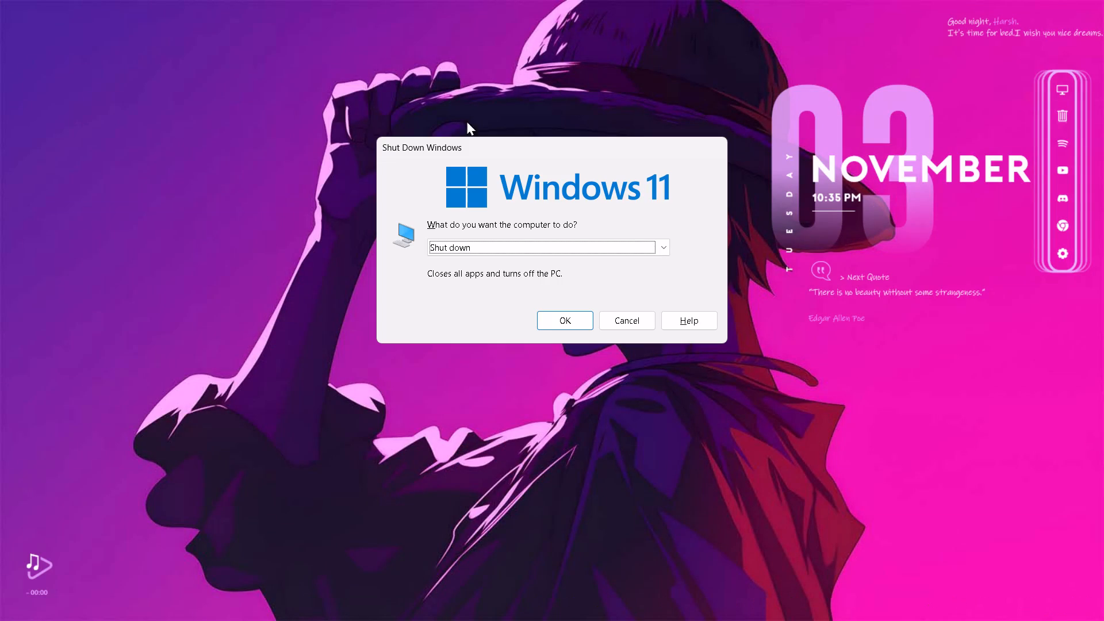
{"action": "left_click", "coordinate": [557, 319]}
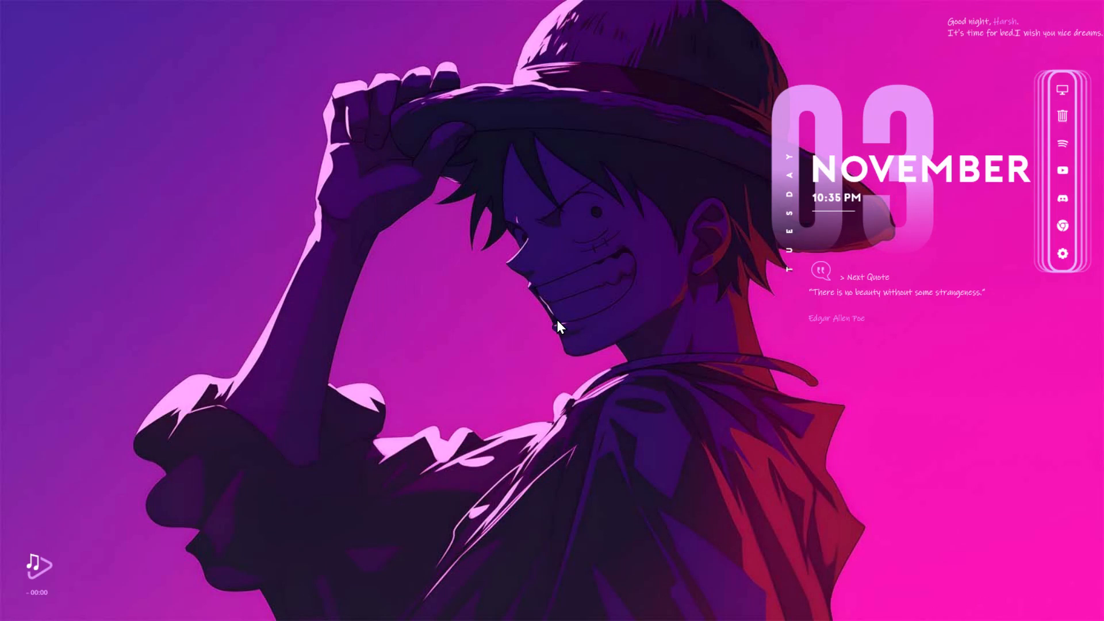